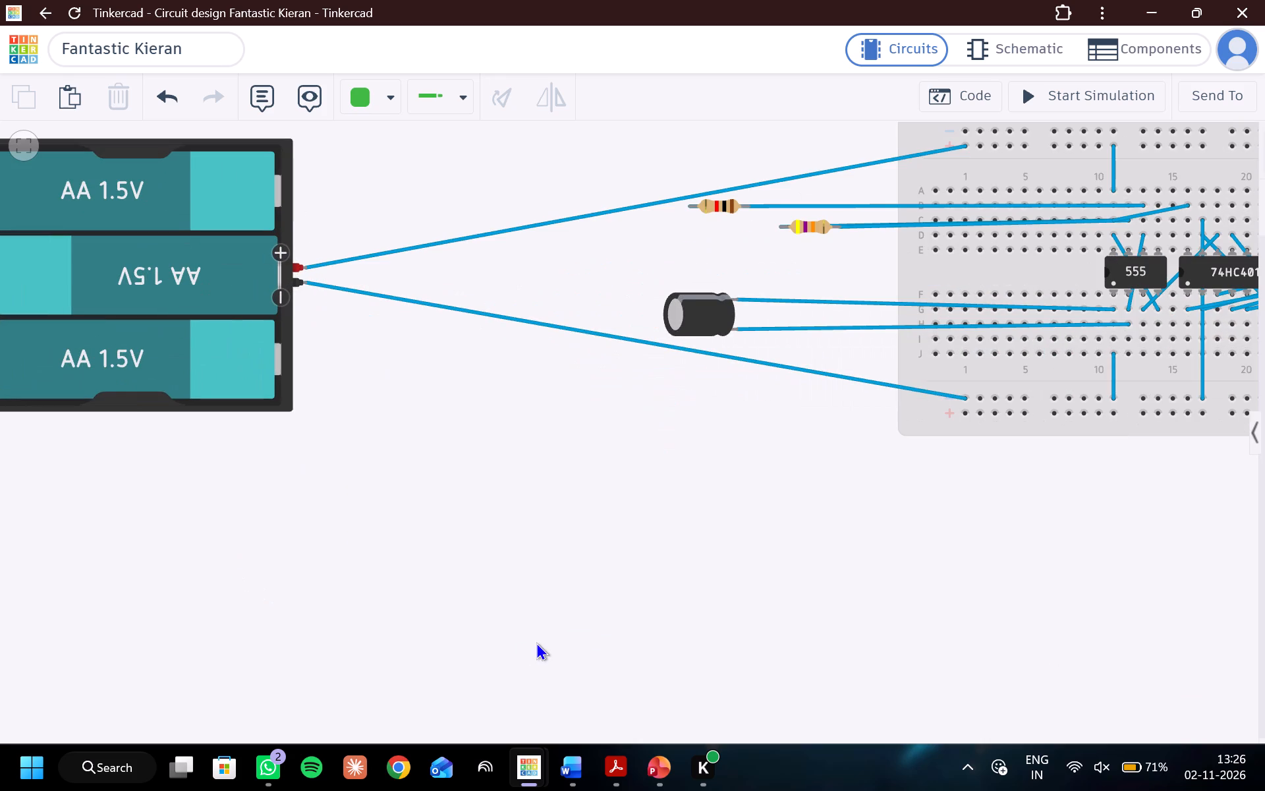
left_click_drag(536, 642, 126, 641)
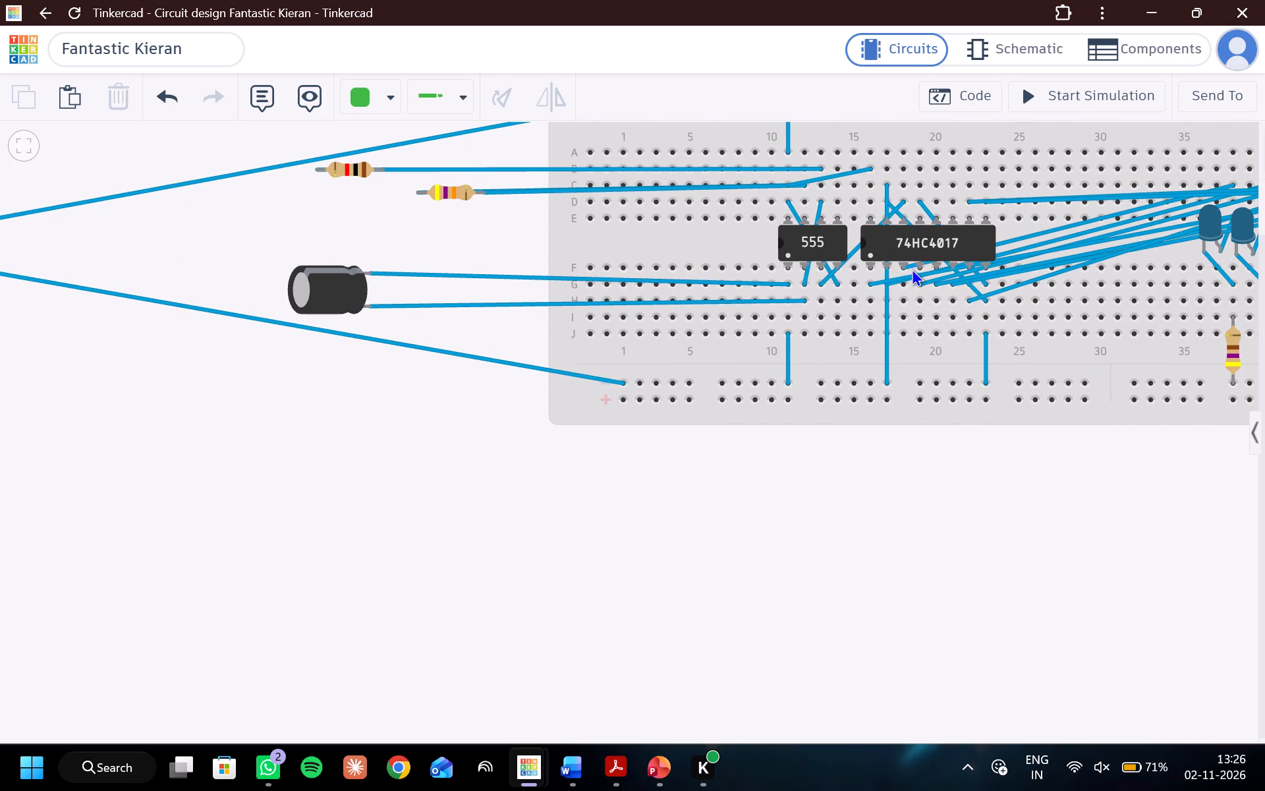
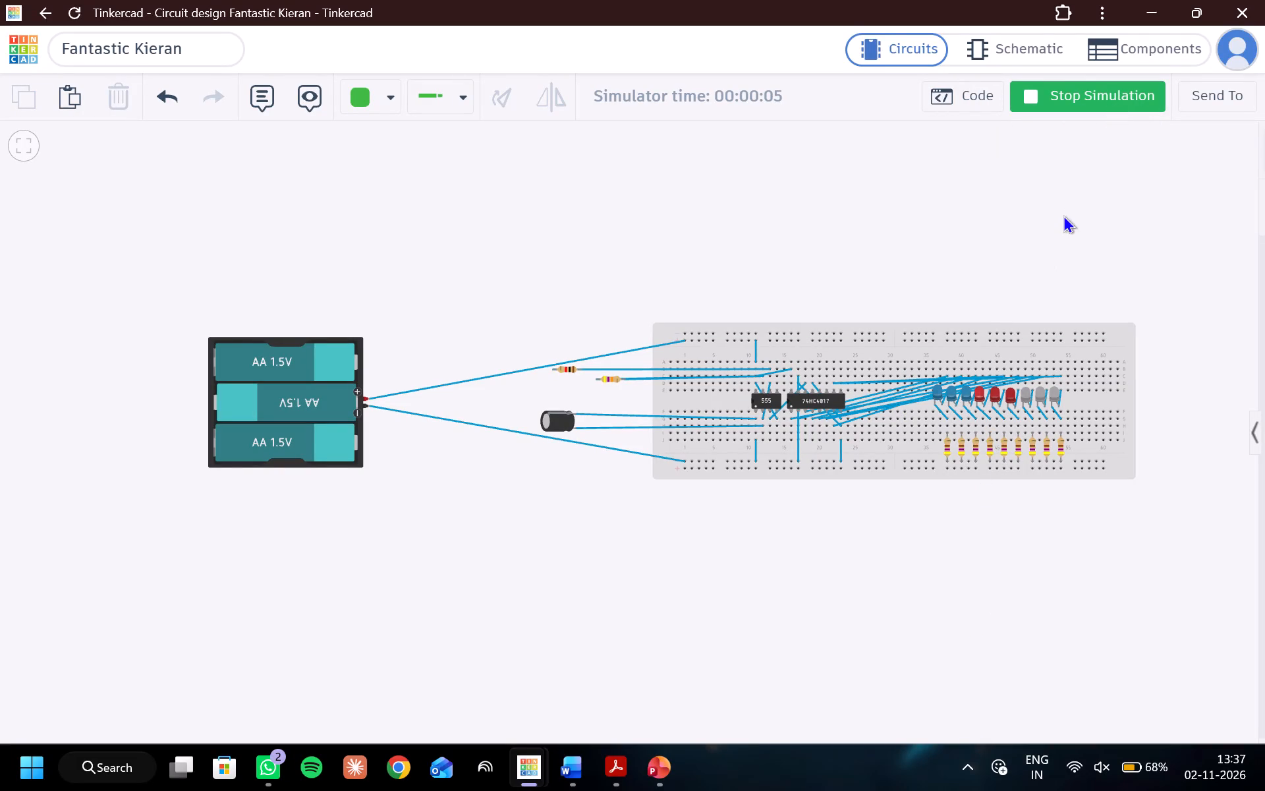
Stop the running simulation of the 555 timer and 74HC4017 LED circuit.
left_click(1112, 90)
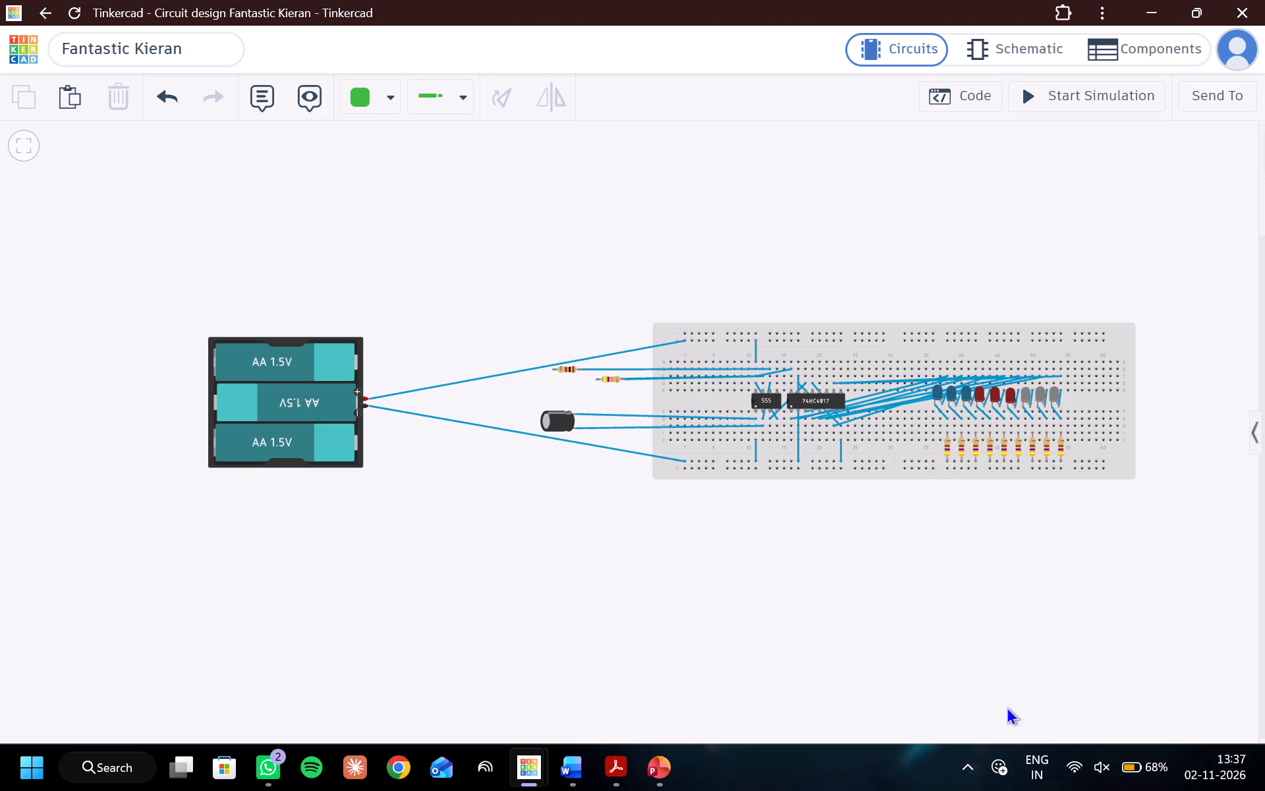
Set the polarized capacitor's capacitance to 10 µF.
scroll(1001, 701, "up", 5)
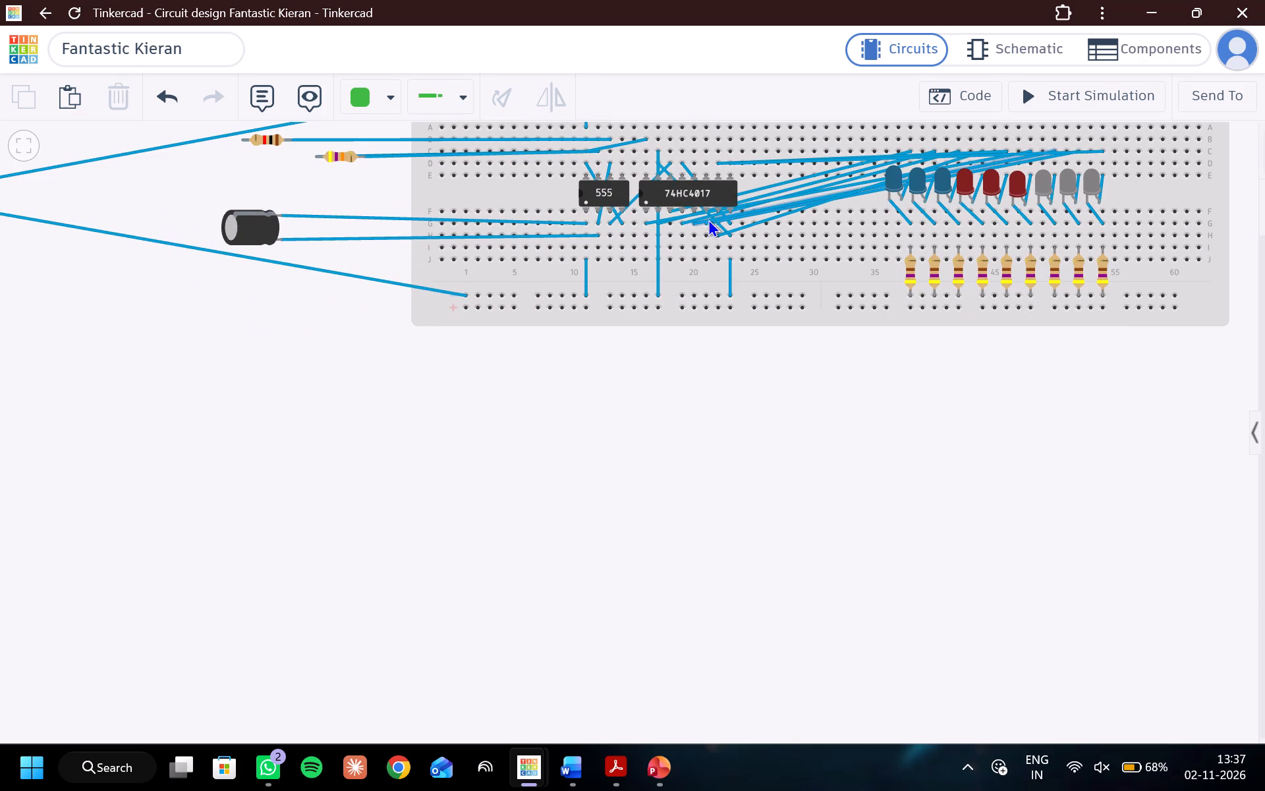
scroll(708, 257, "down", 6)
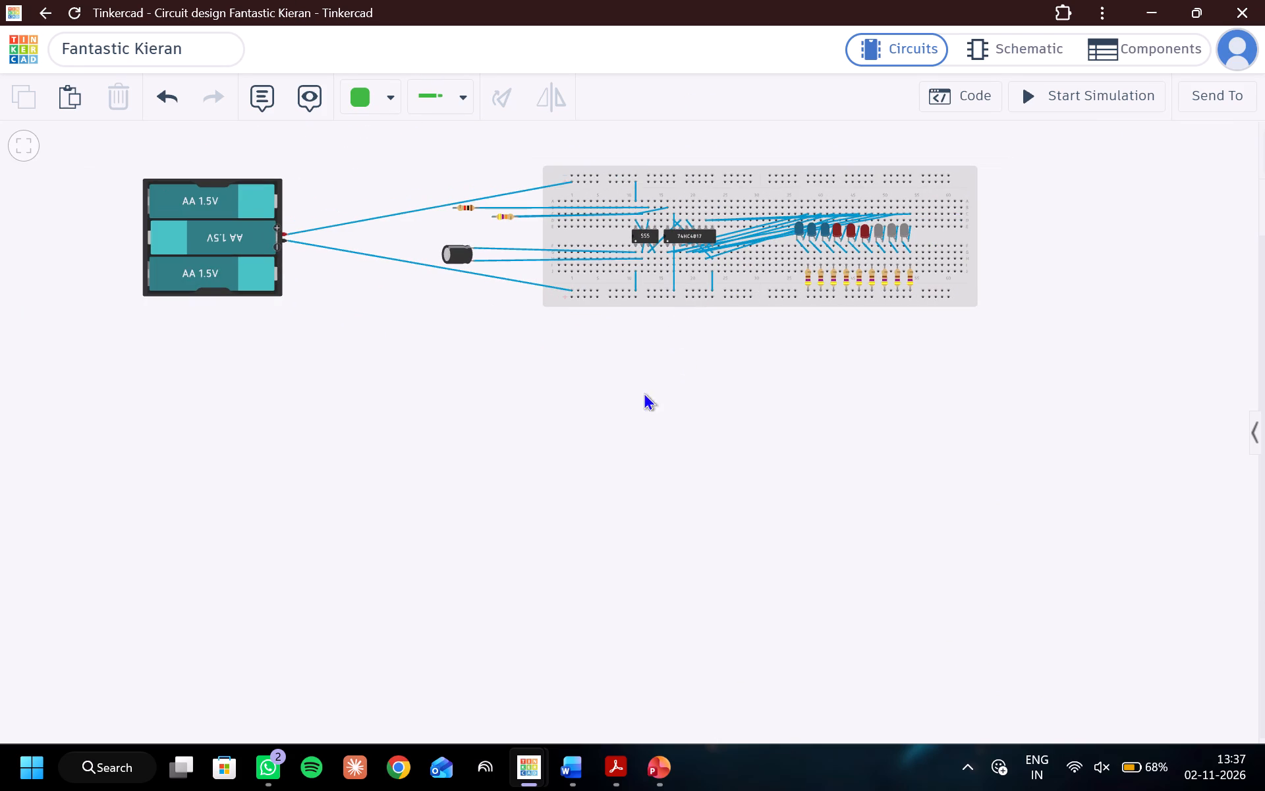
left_click(461, 252)
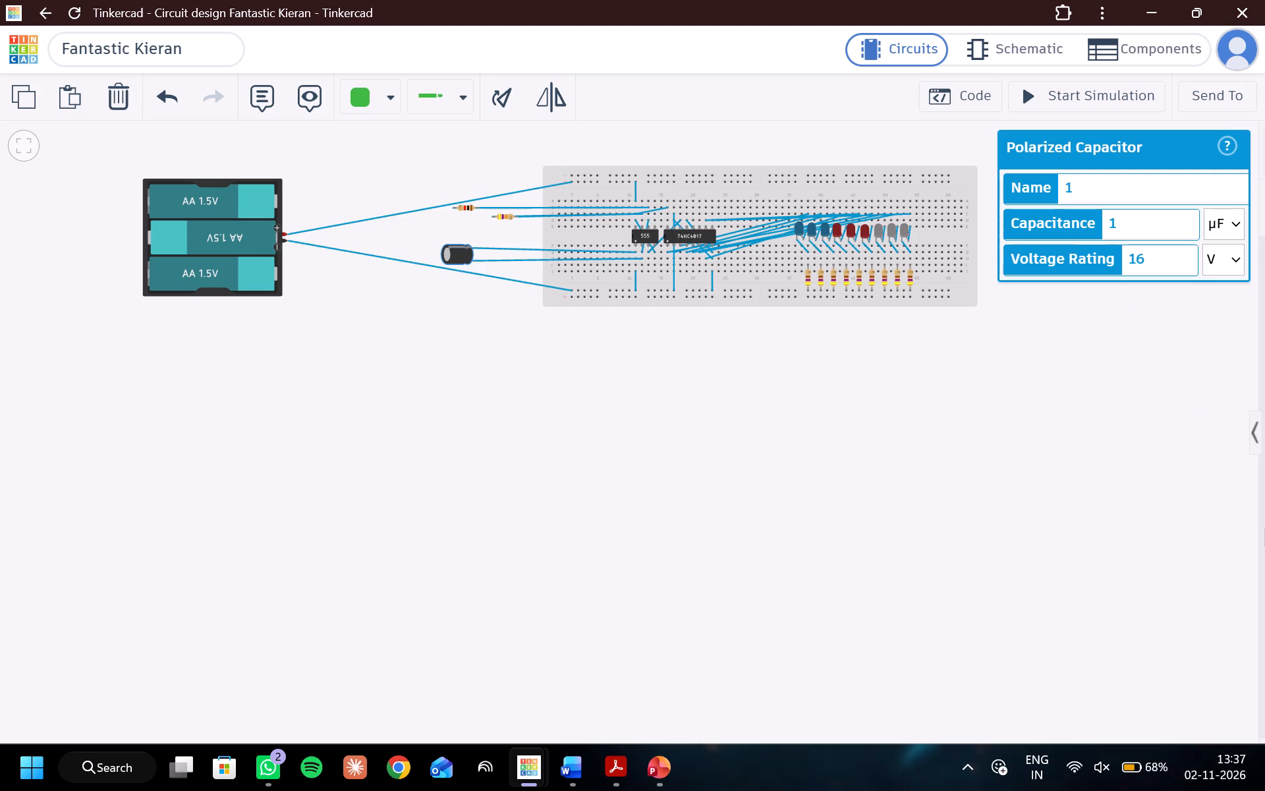
left_click(1264, 790)
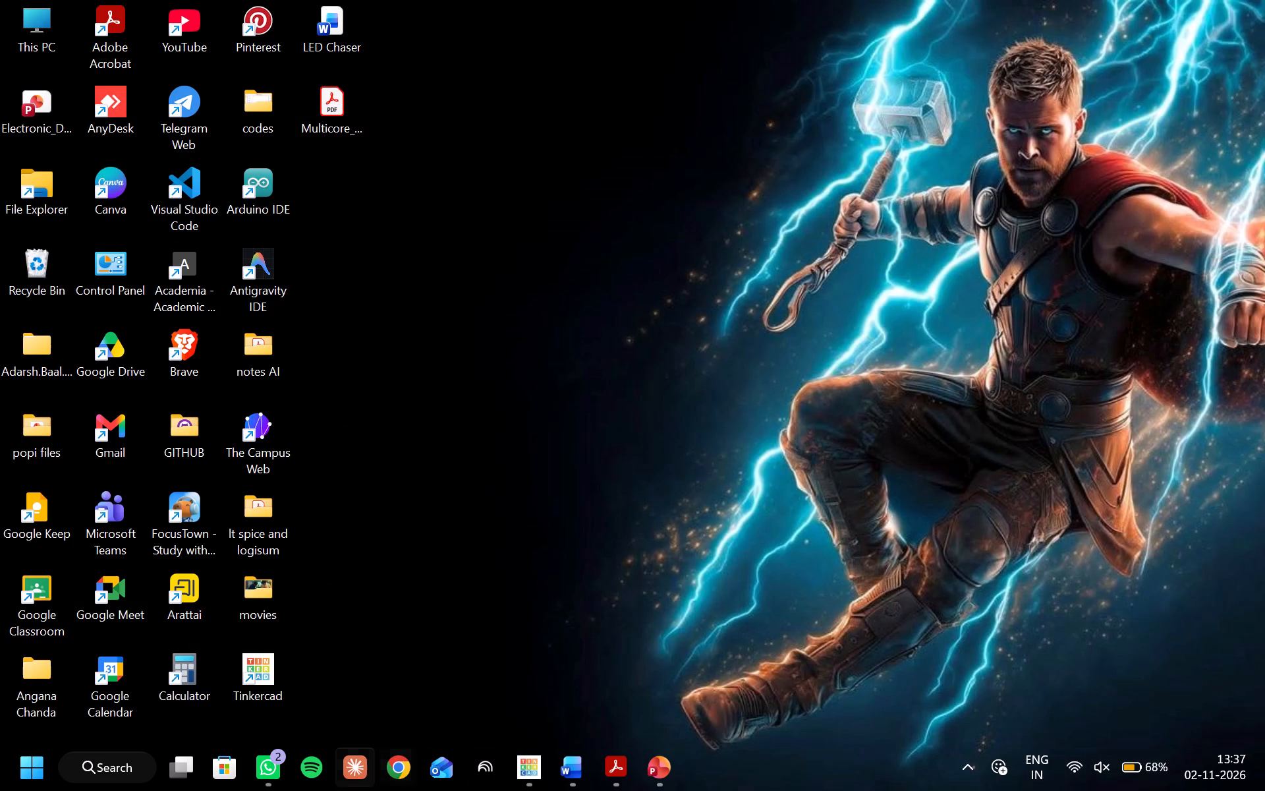
left_click(519, 765)
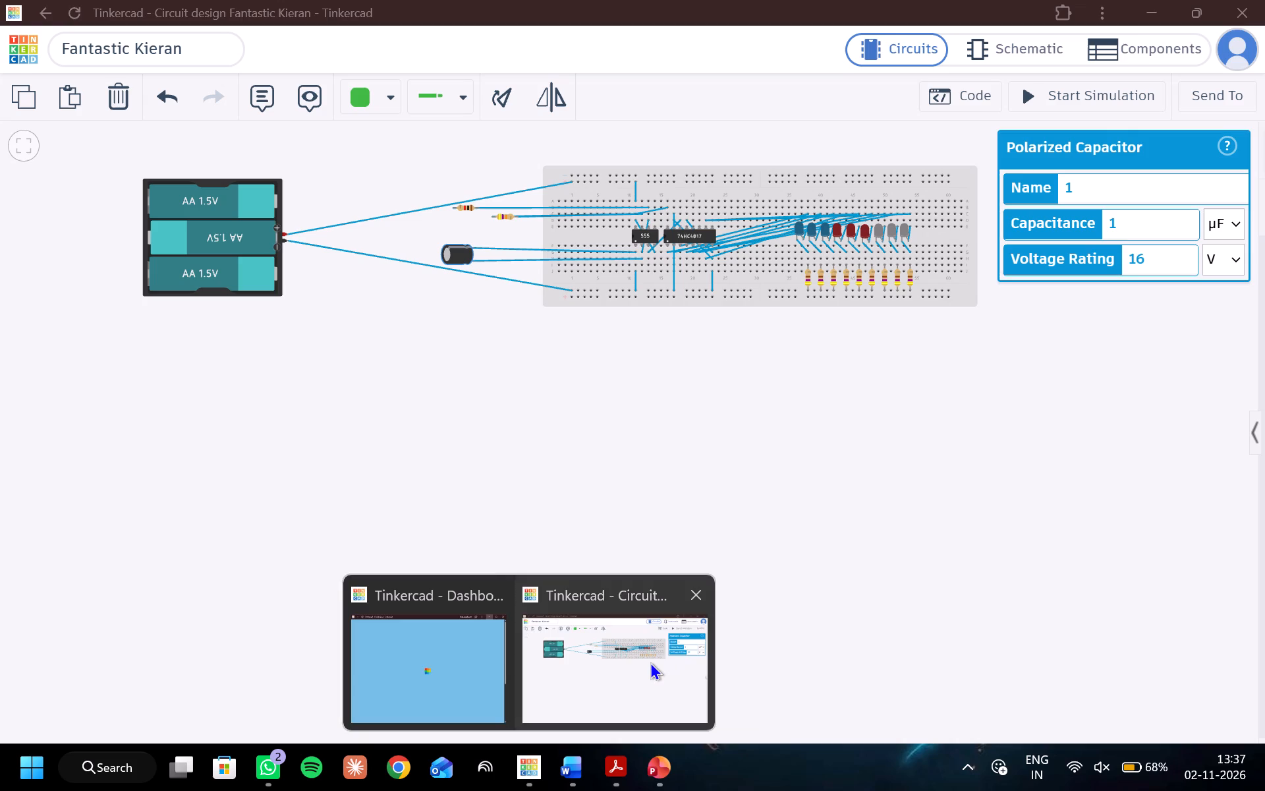
left_click(650, 662)
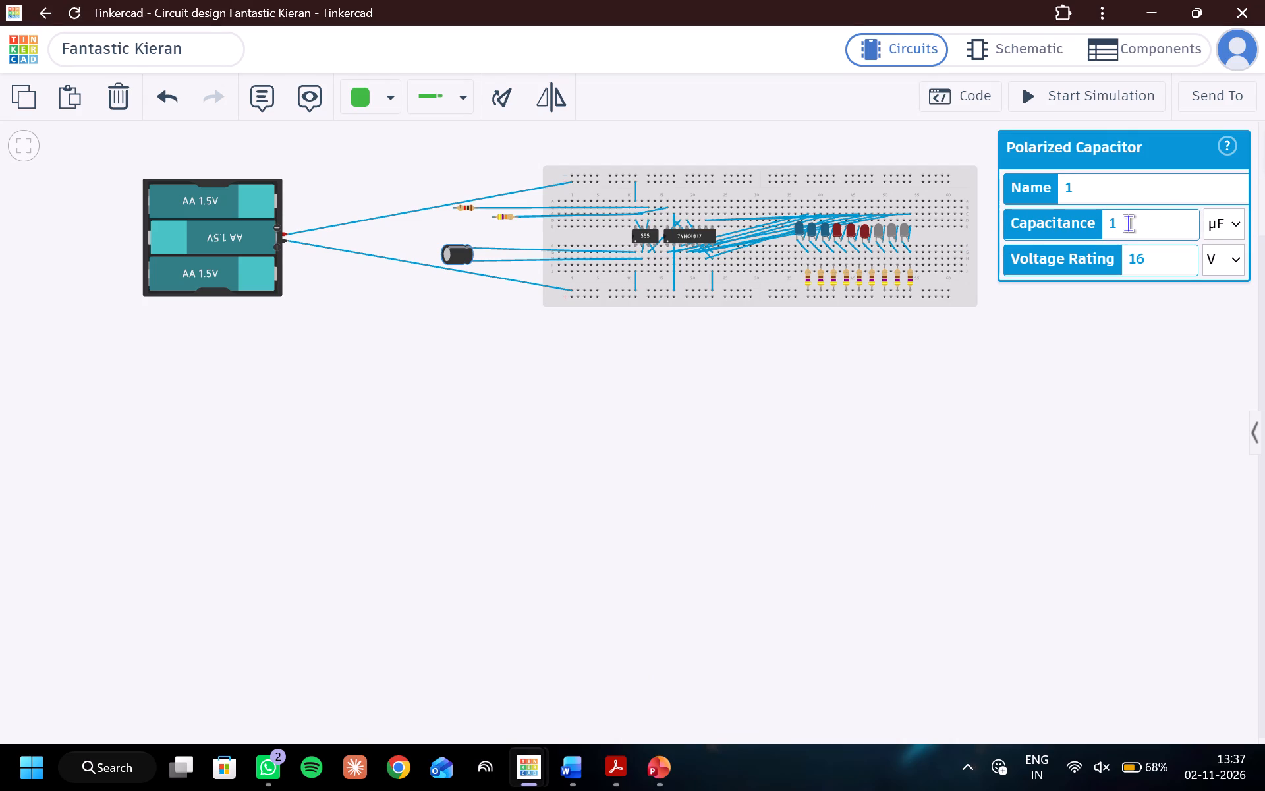
left_click(1133, 227)
key("0")
left_click(1143, 337)
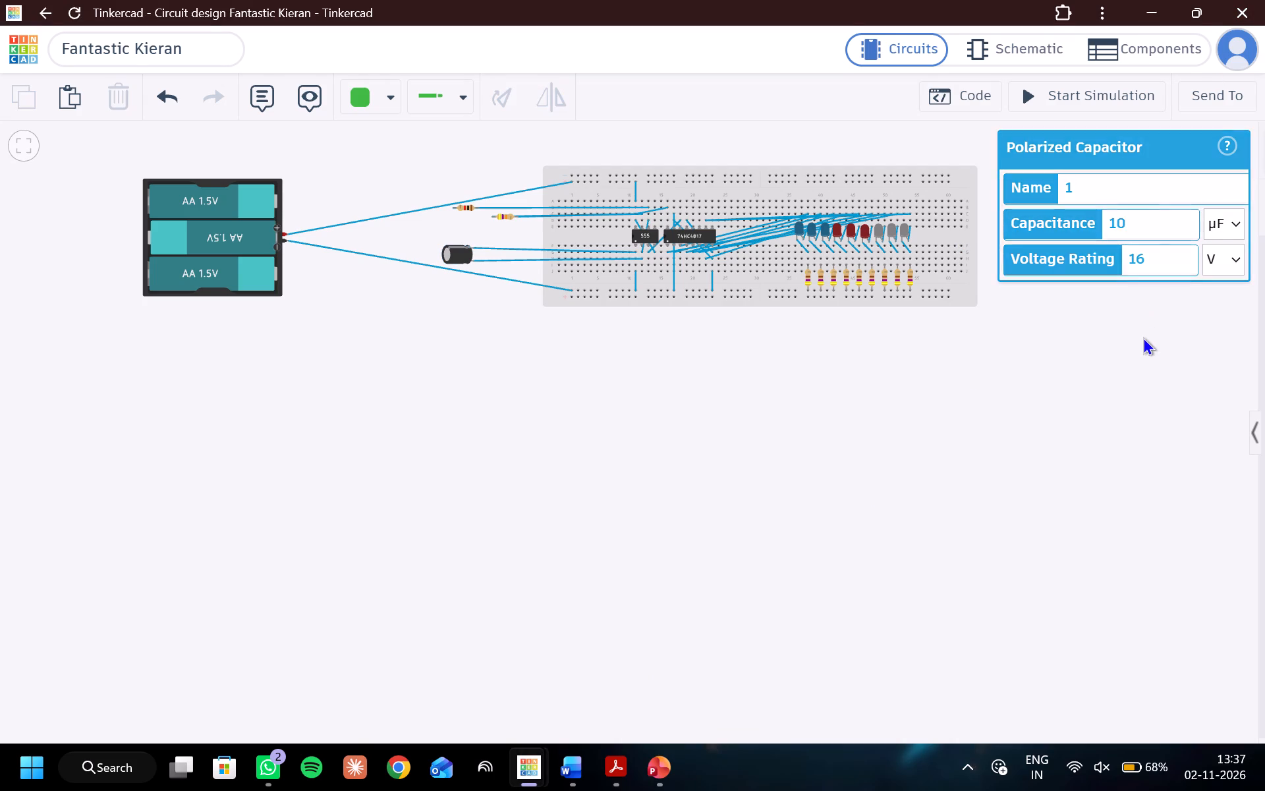
Run the circuit simulation to observe the LEDs, and stop it.
left_click(1060, 86)
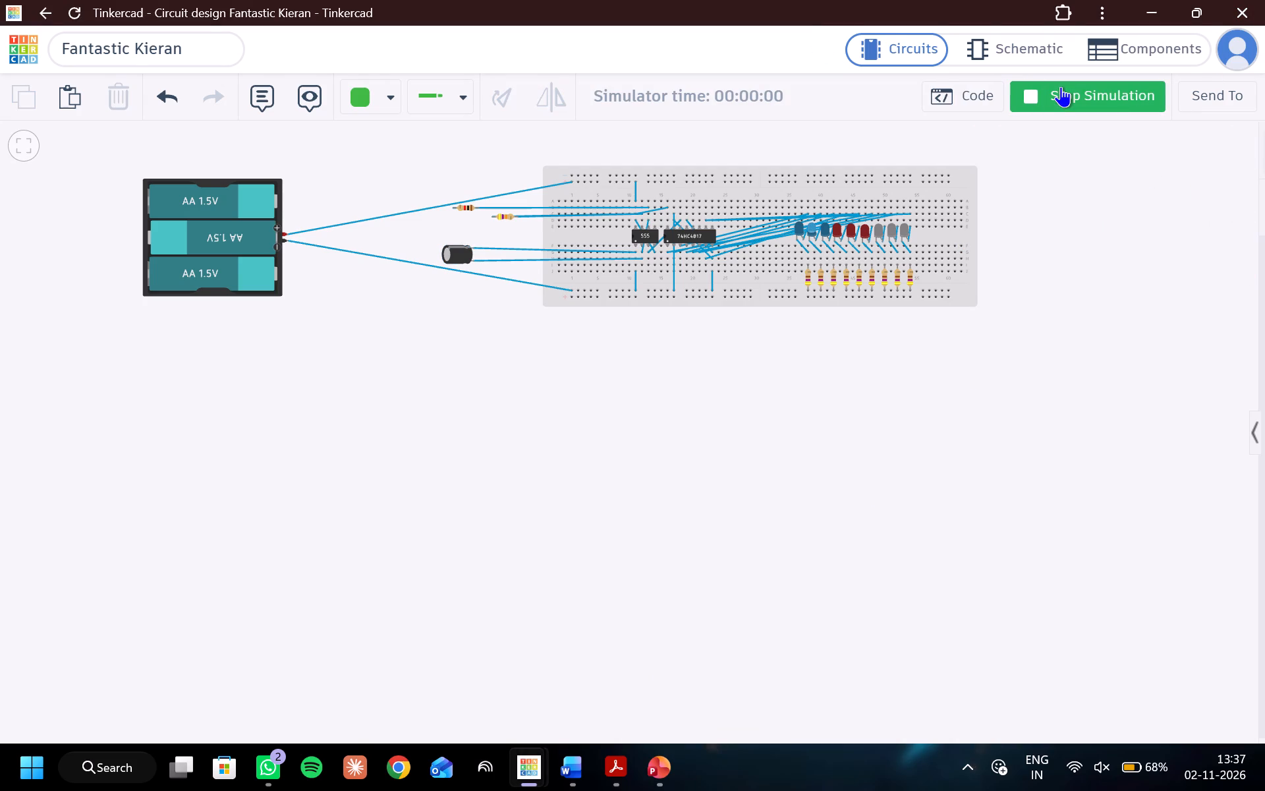
left_click(1061, 86)
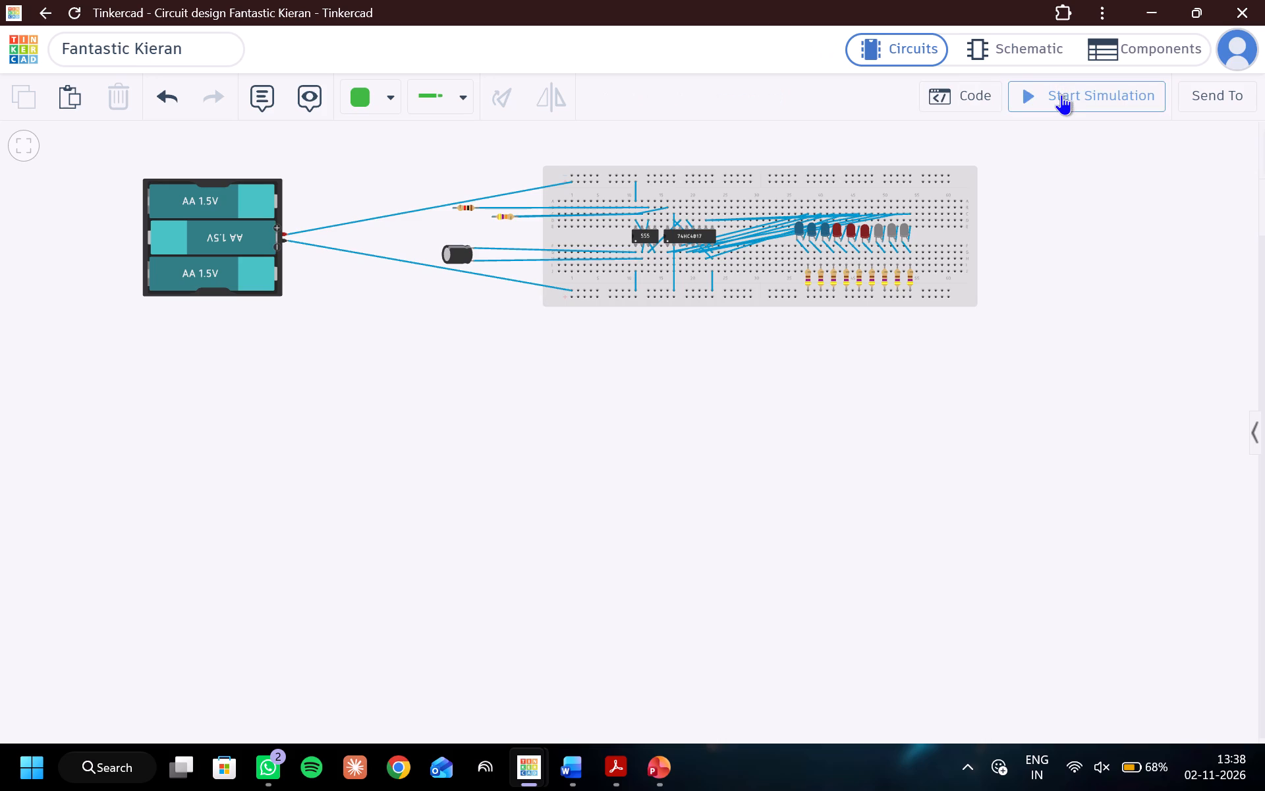
left_click(1061, 94)
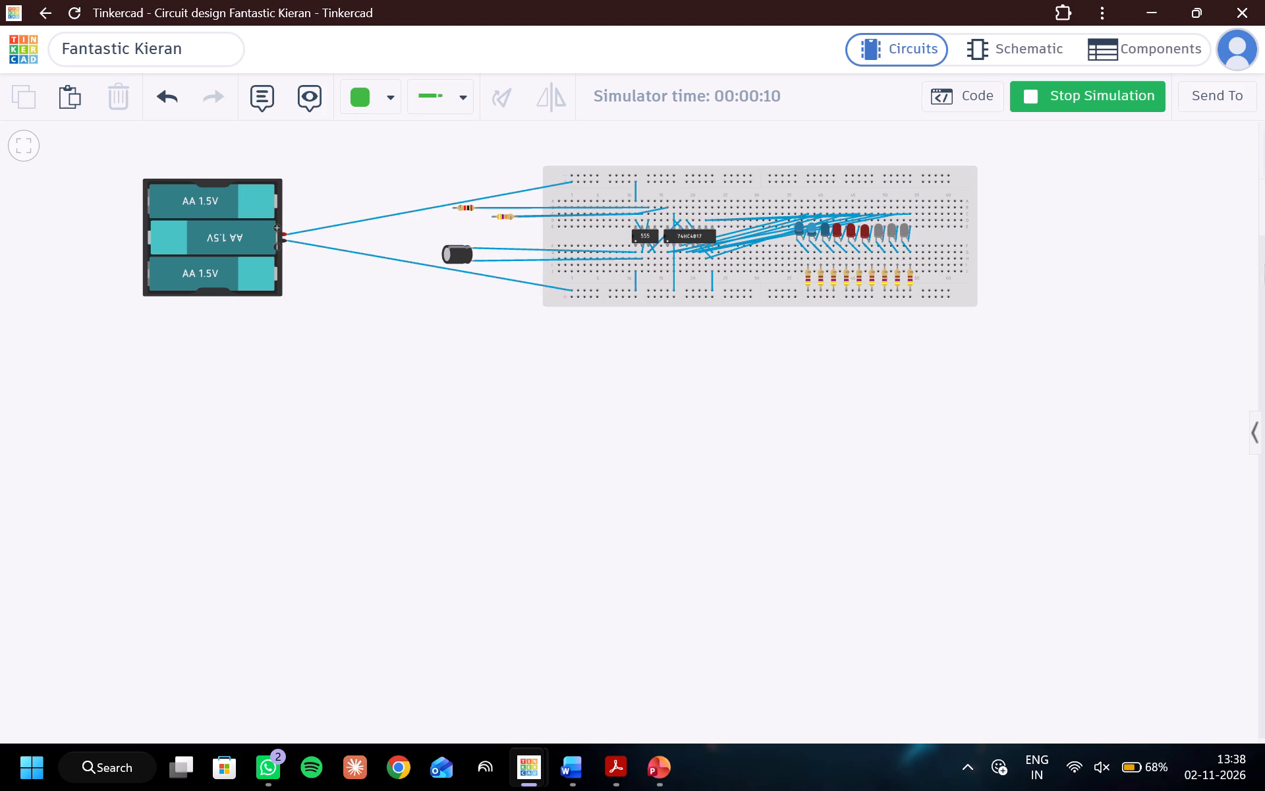
left_click(1131, 97)
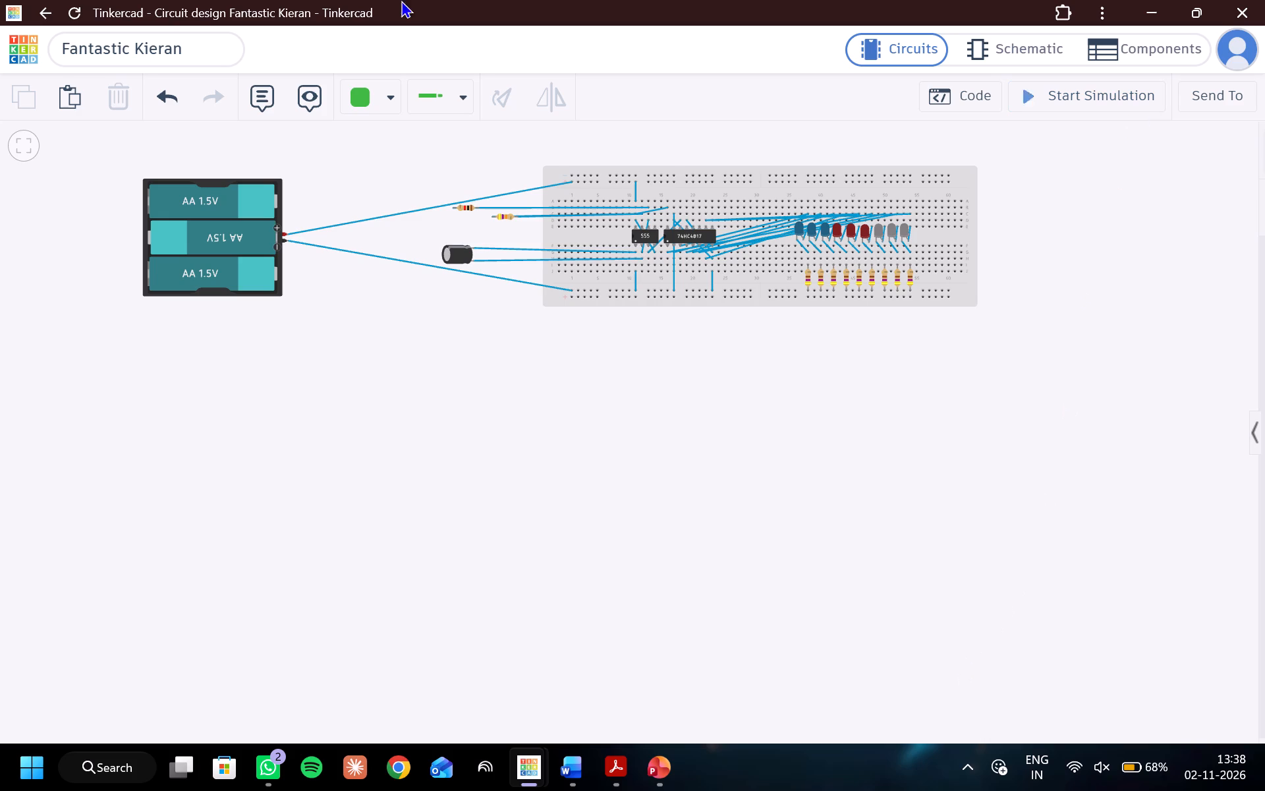
Switch to YouTube, search for "led chaser" and open the Elonics video on the 555 timer + 4017 IC breadboard circuit.
key("space")
type("you")
key("Return")
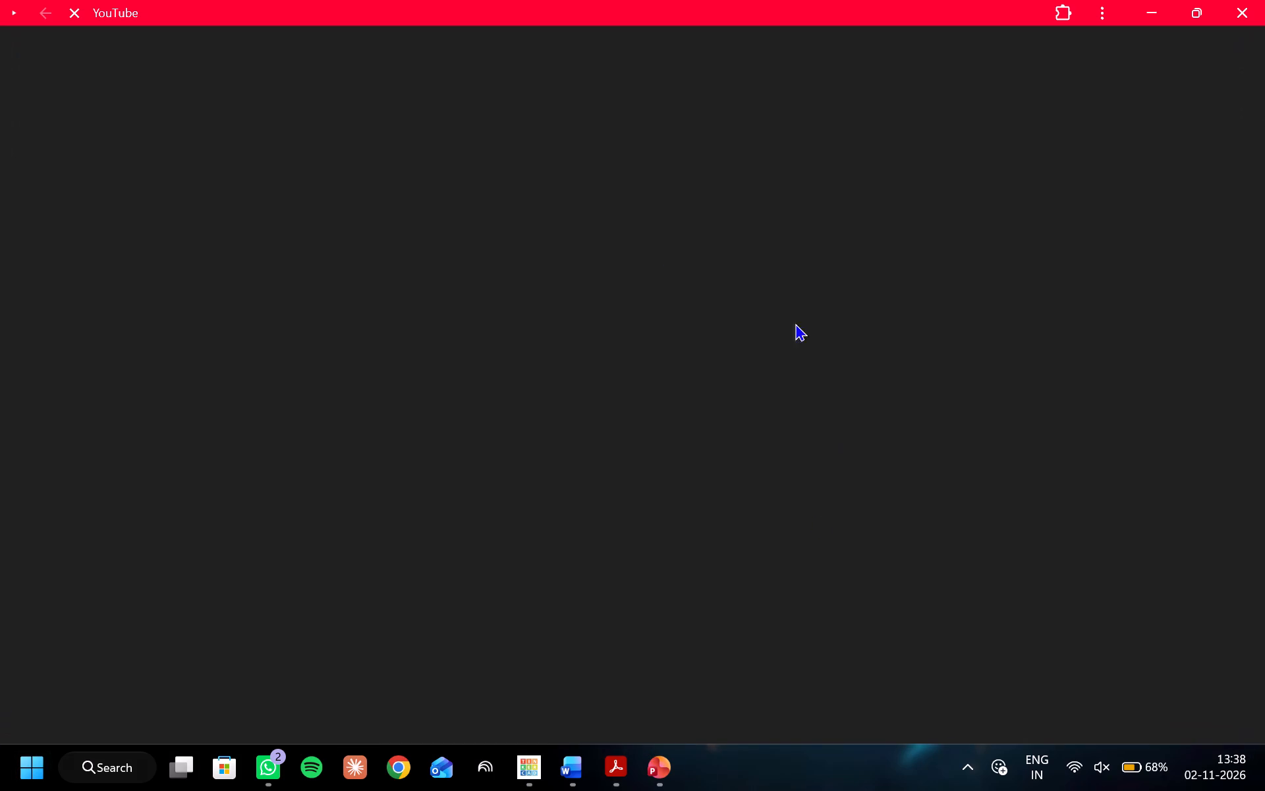
left_click(573, 144)
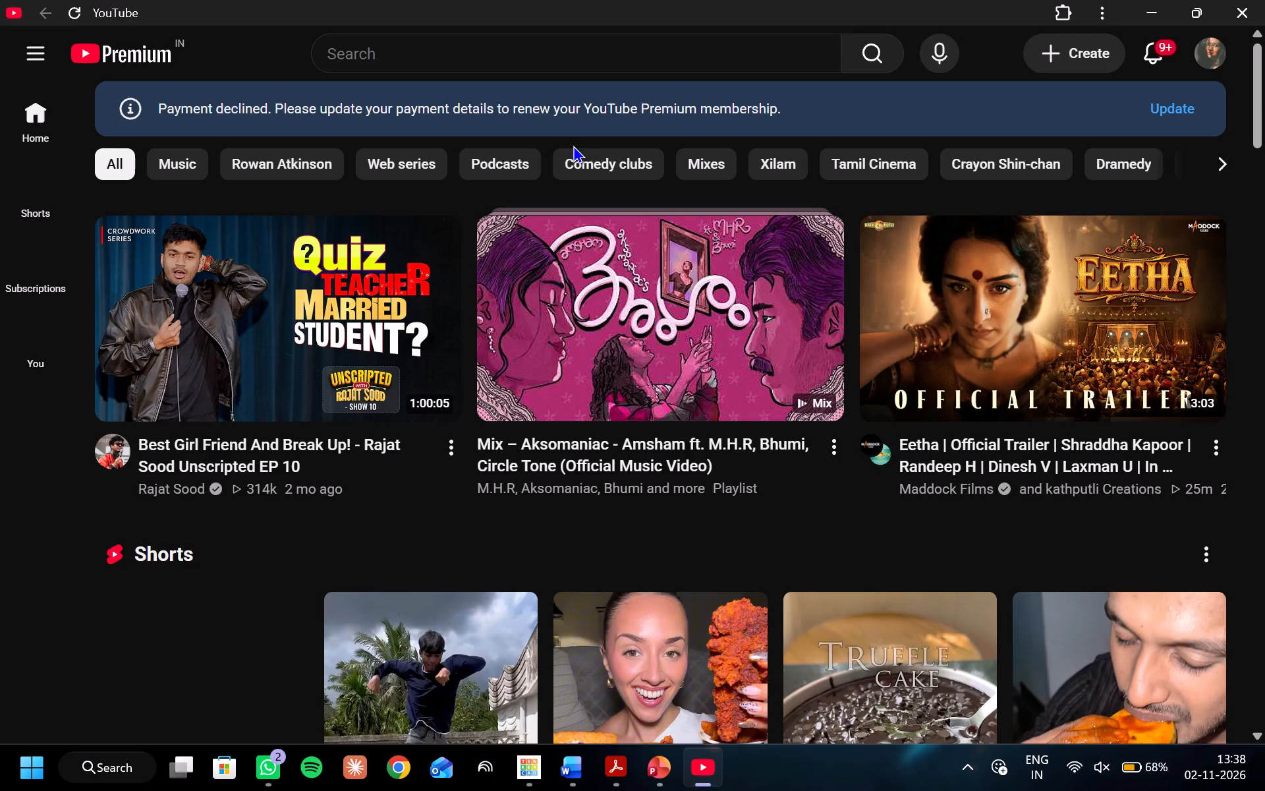
left_click(462, 65)
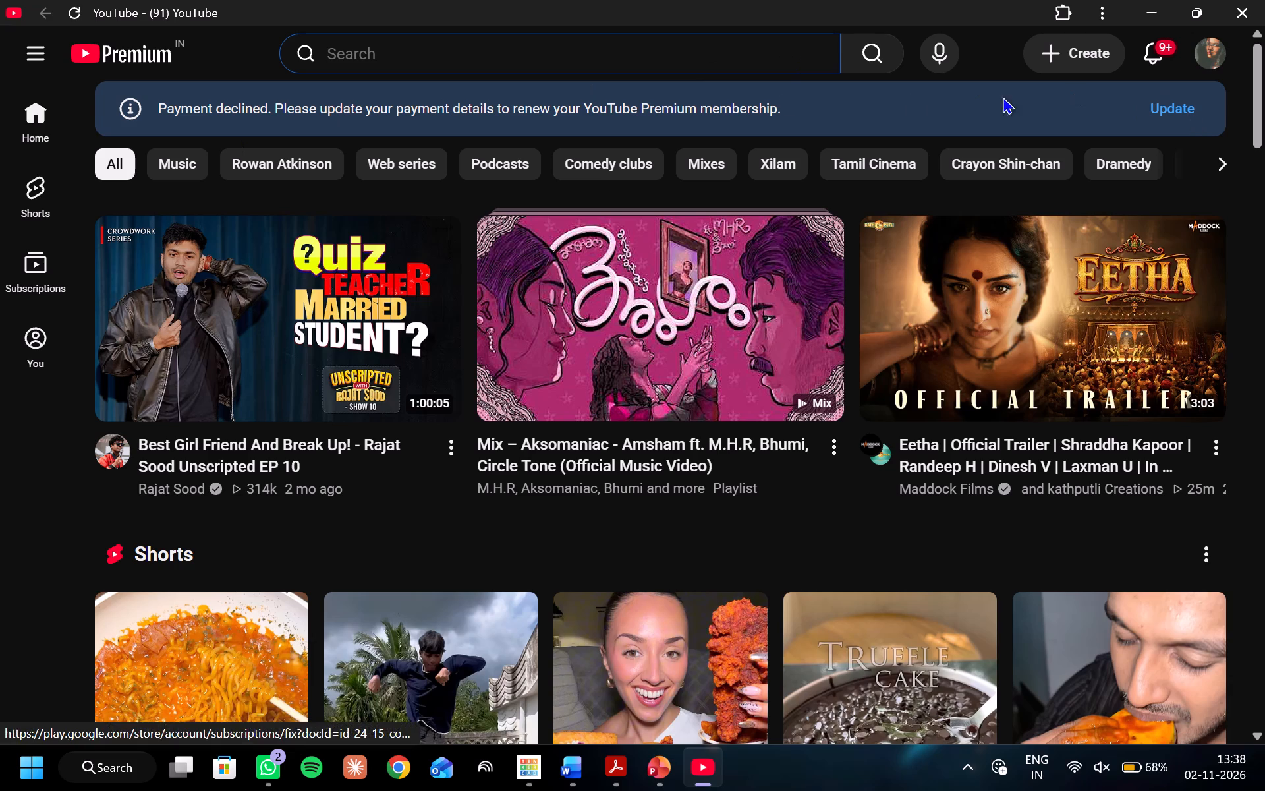
double_click(781, 96)
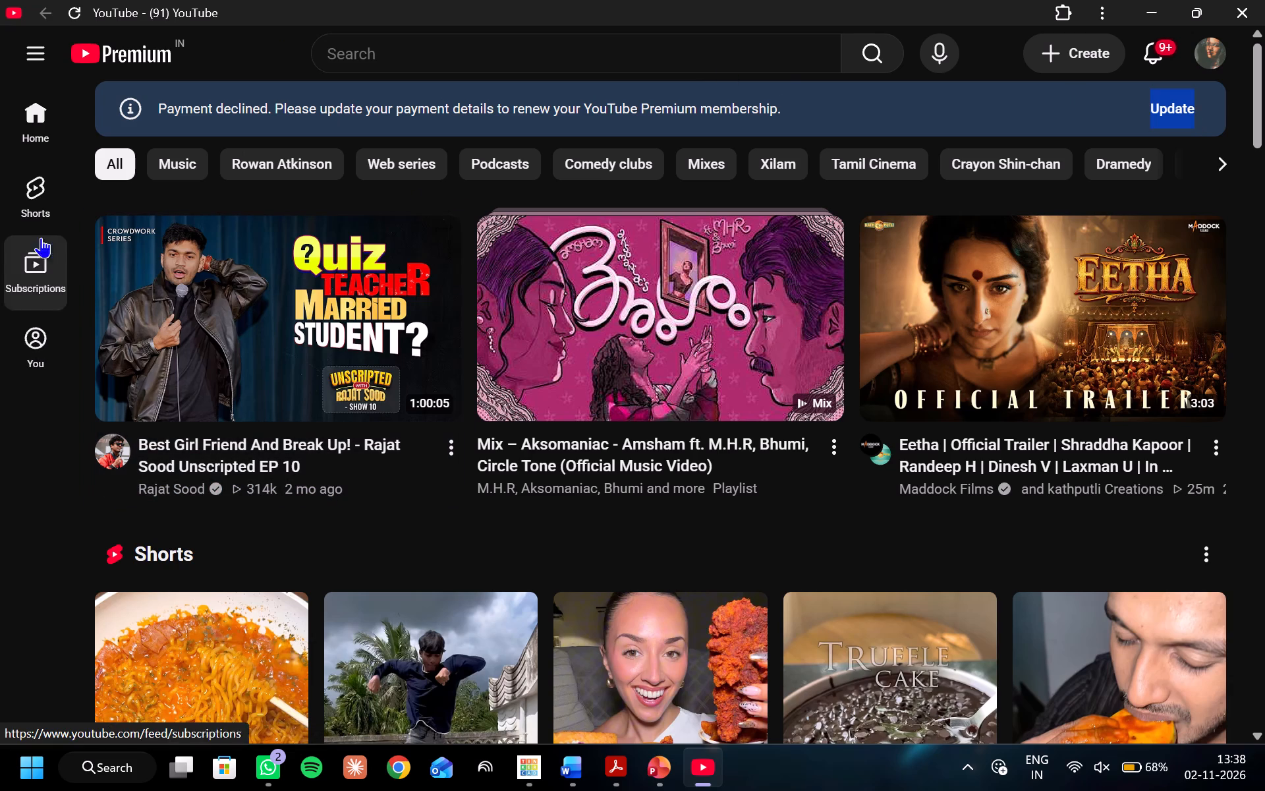
left_click(396, 71)
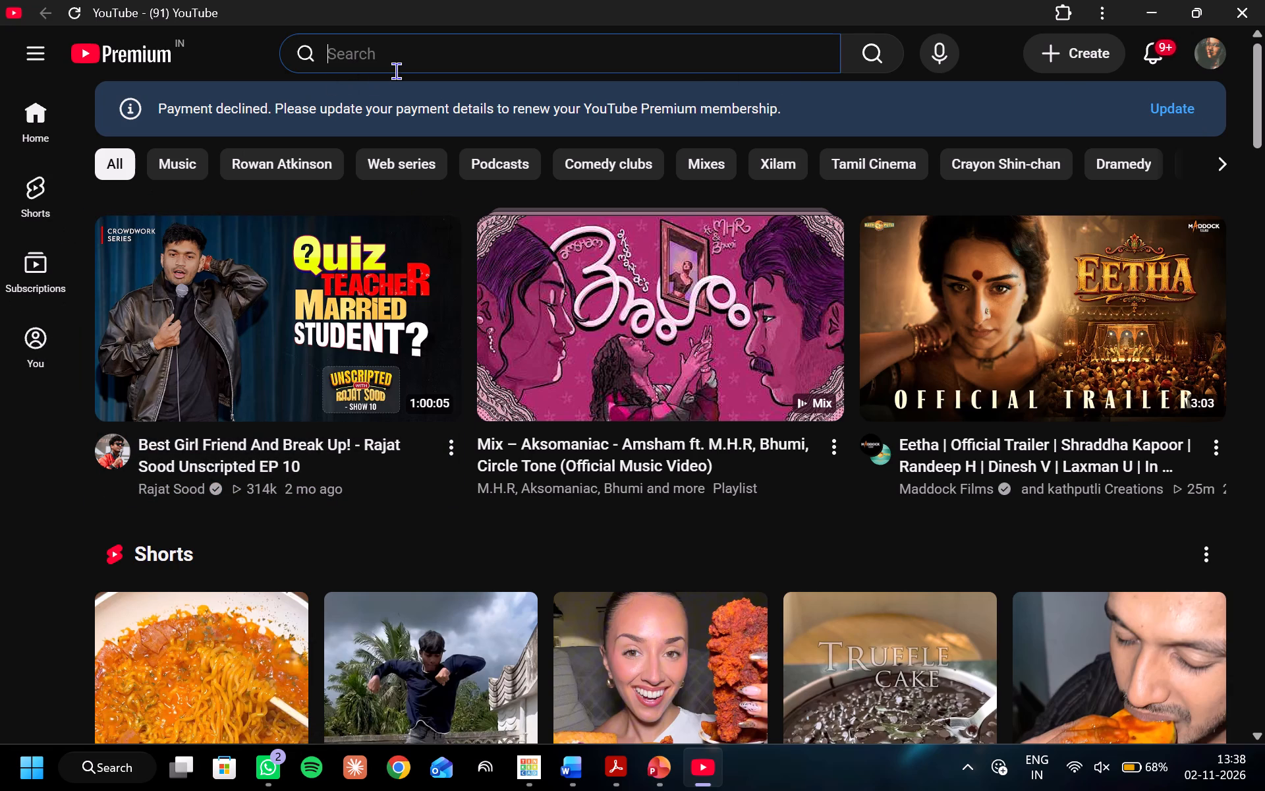
left_click(396, 71)
type("led chaser")
key("Return")
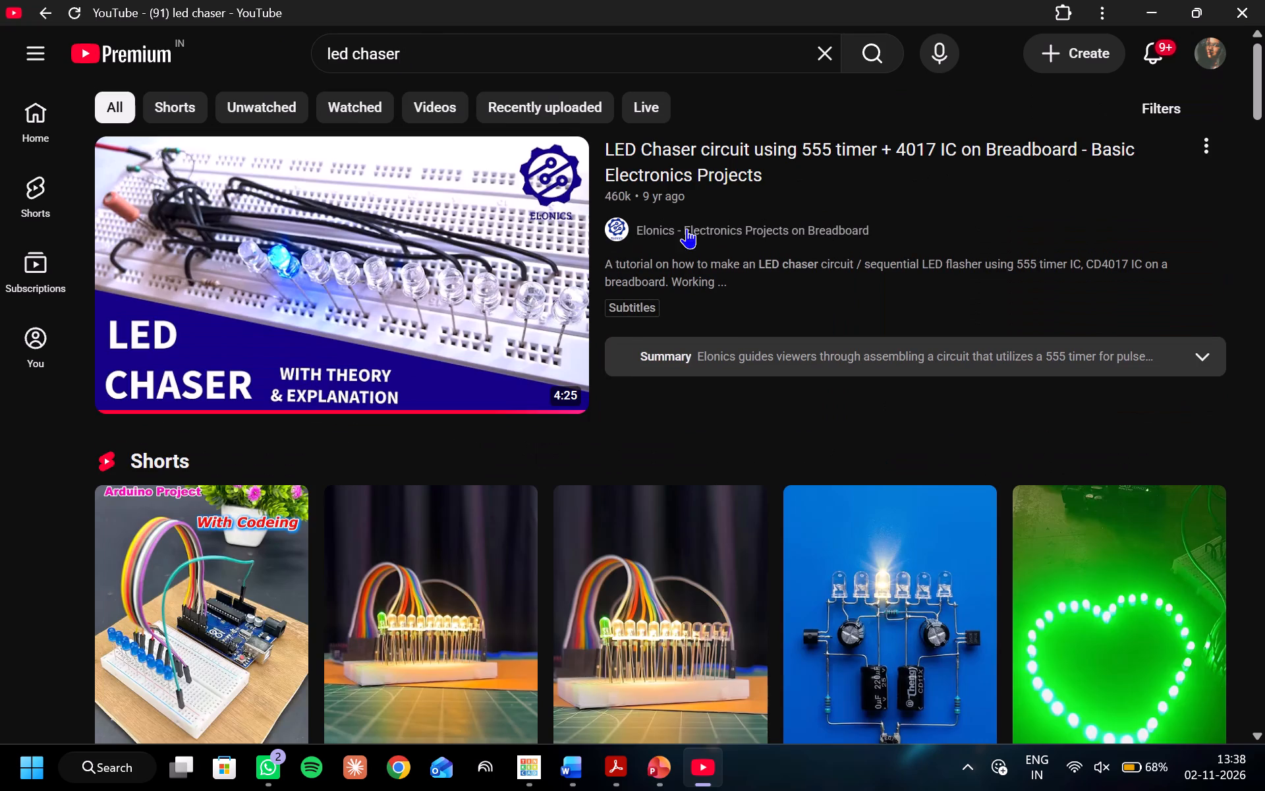
left_click(507, 337)
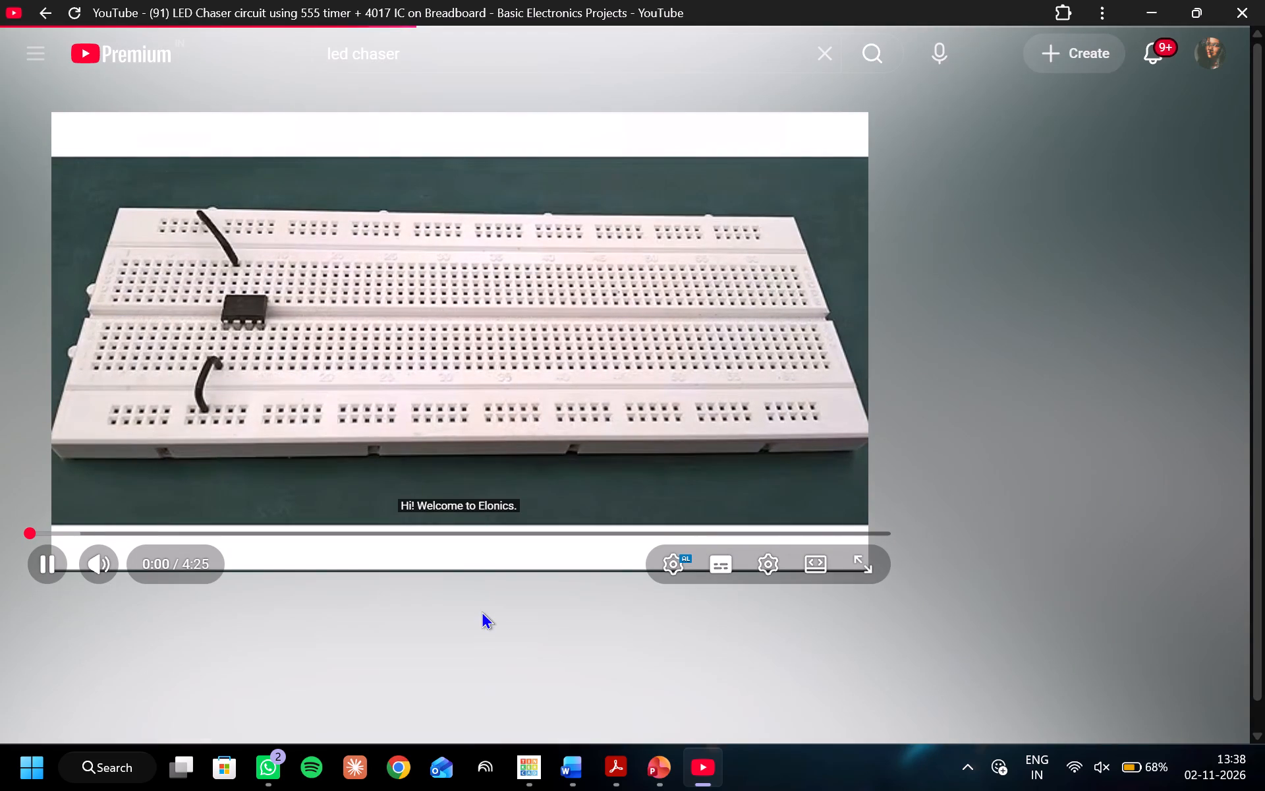
Skip forward through the LED chaser video to examine how the 555 timer and its connectors are placed on the breadboard.
key("Right")
key("Right")
key("Right")
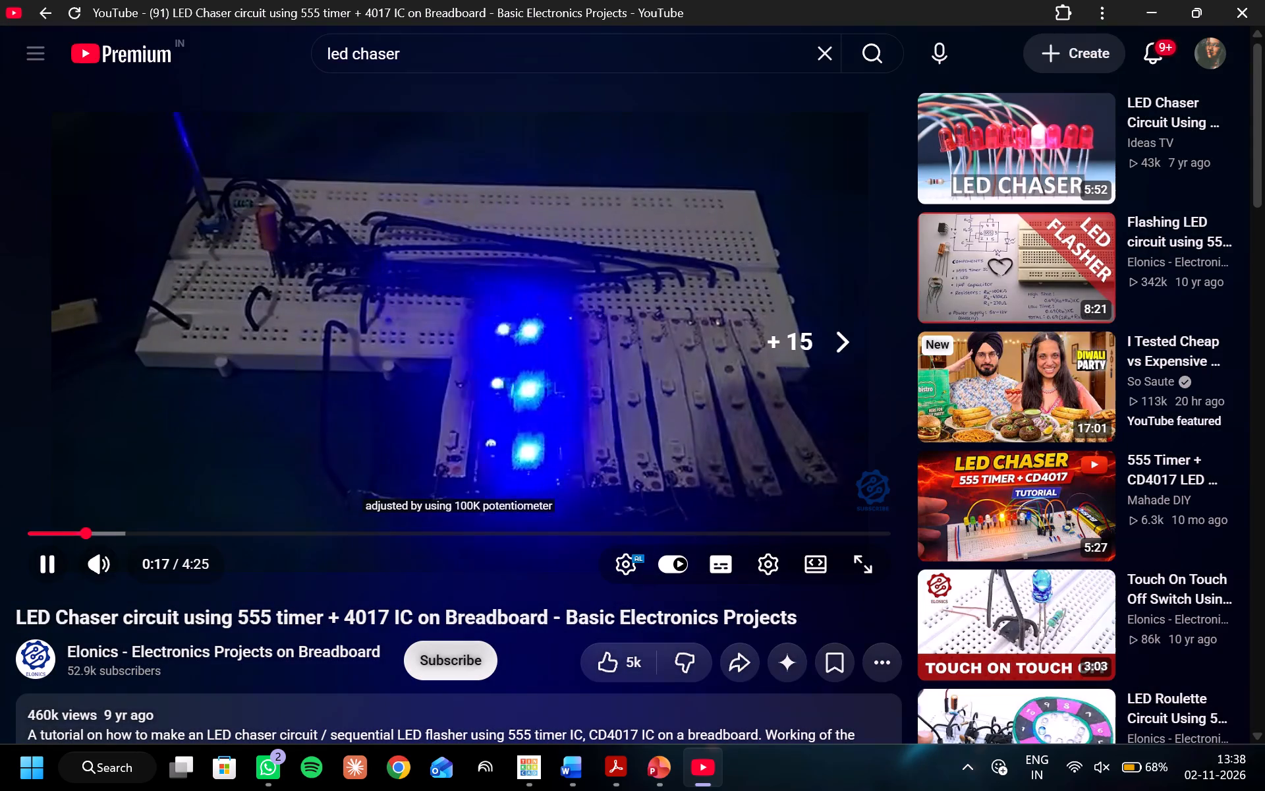
key("Right")
key("Right")
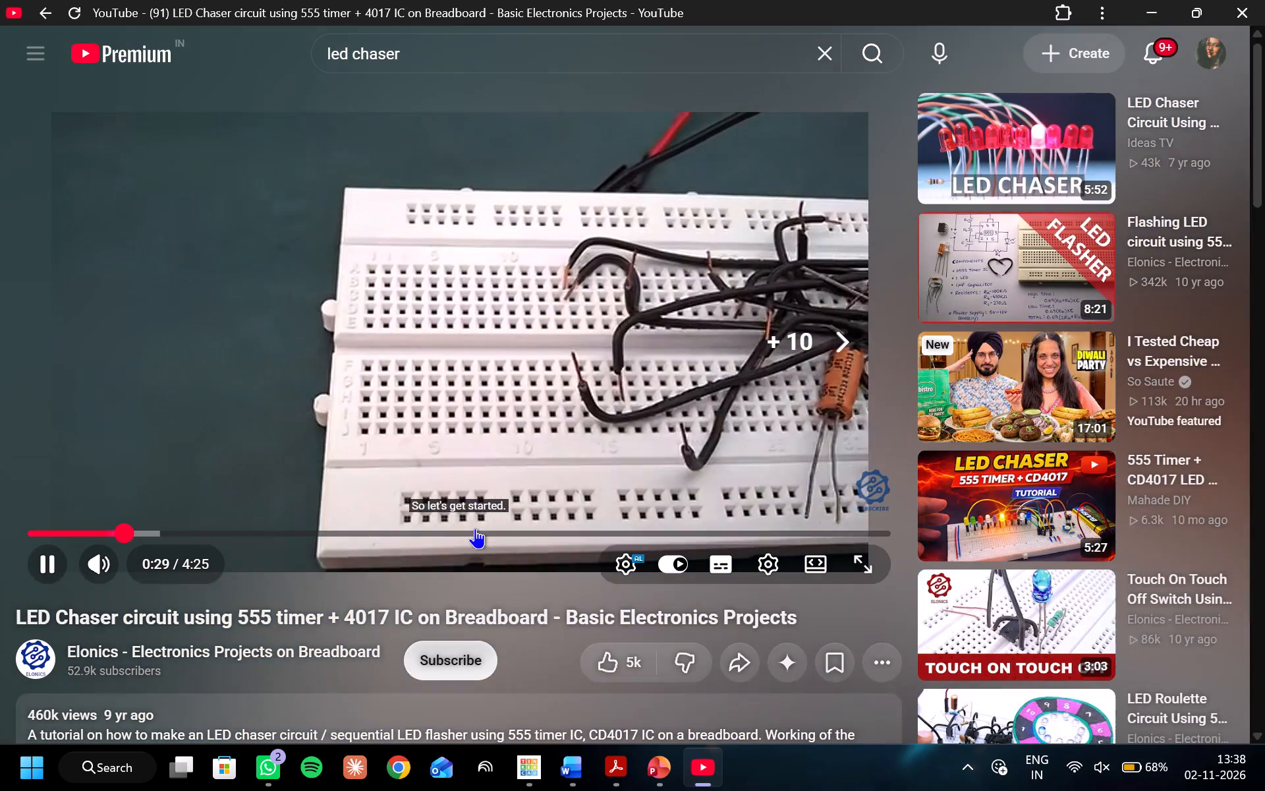
key("Right")
key("Right")
key("space")
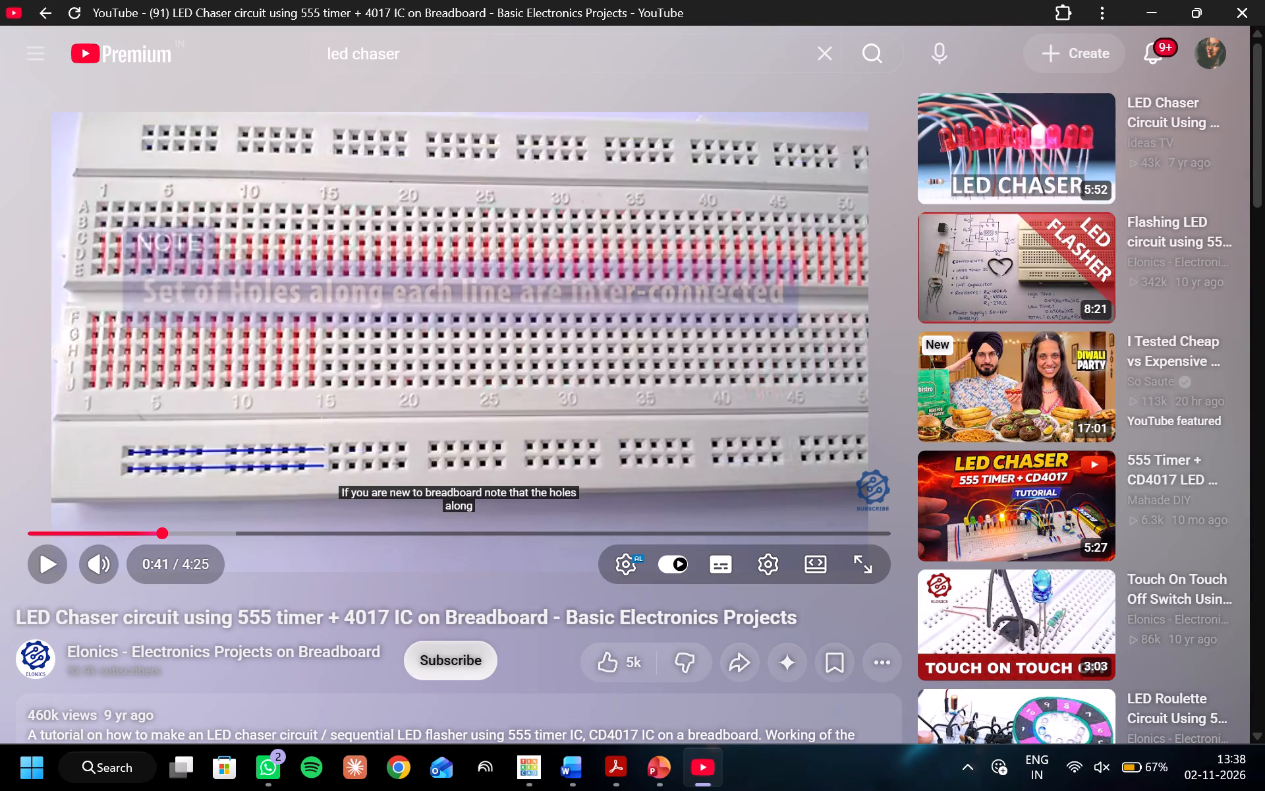
key("space")
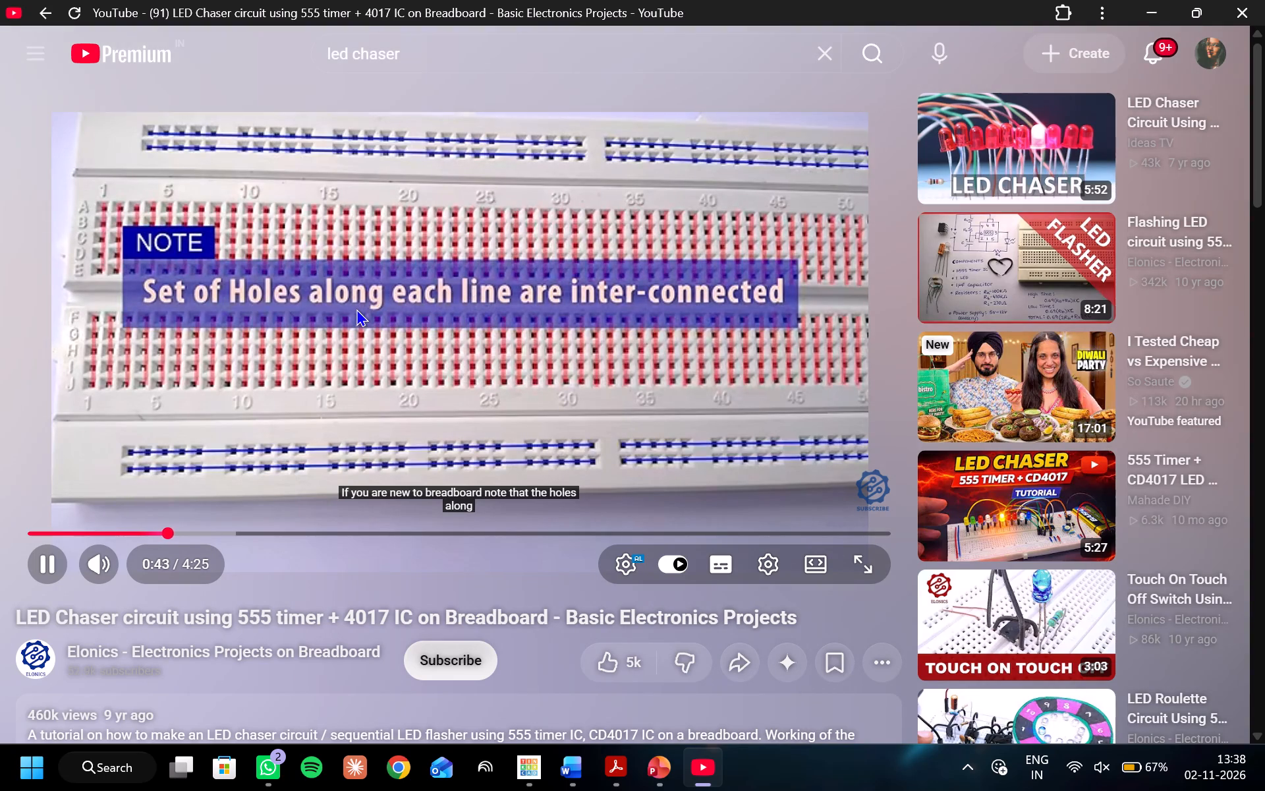
key("Right")
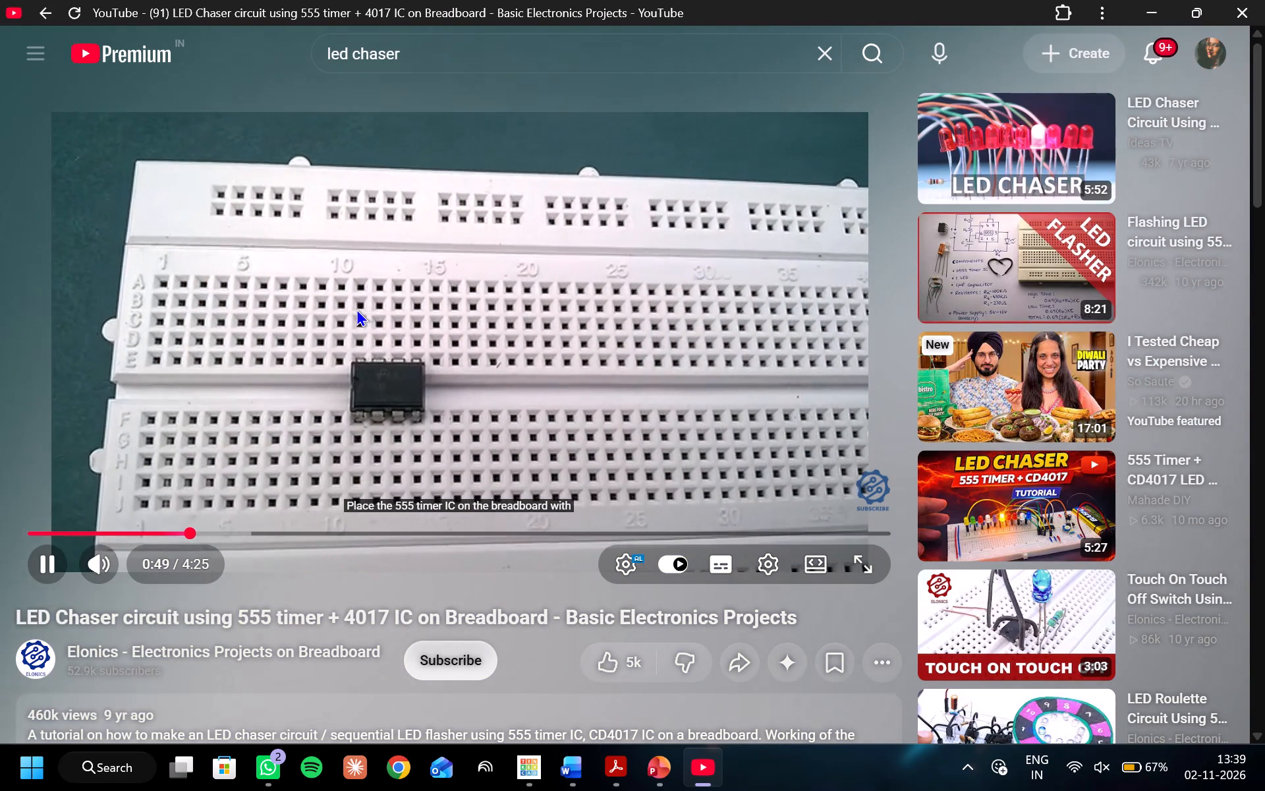
key("Right")
key("Right")
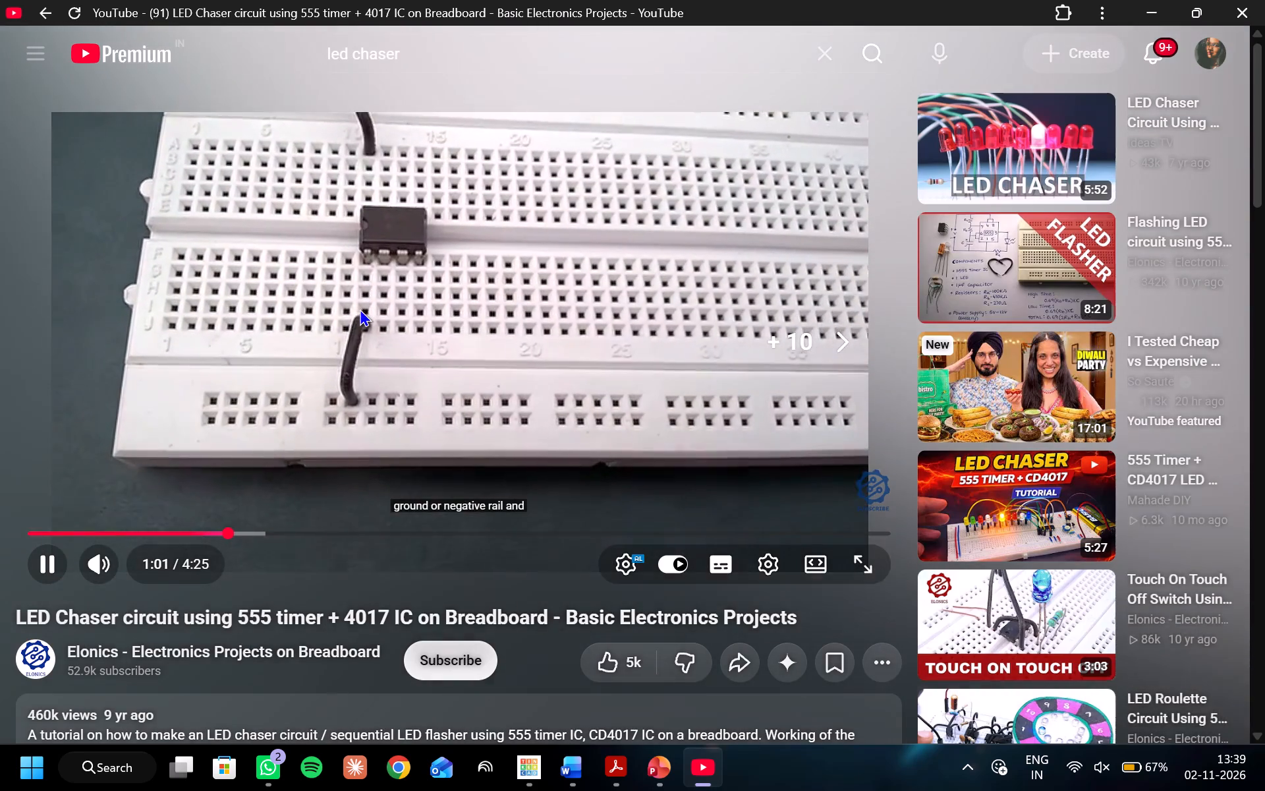
key("Right")
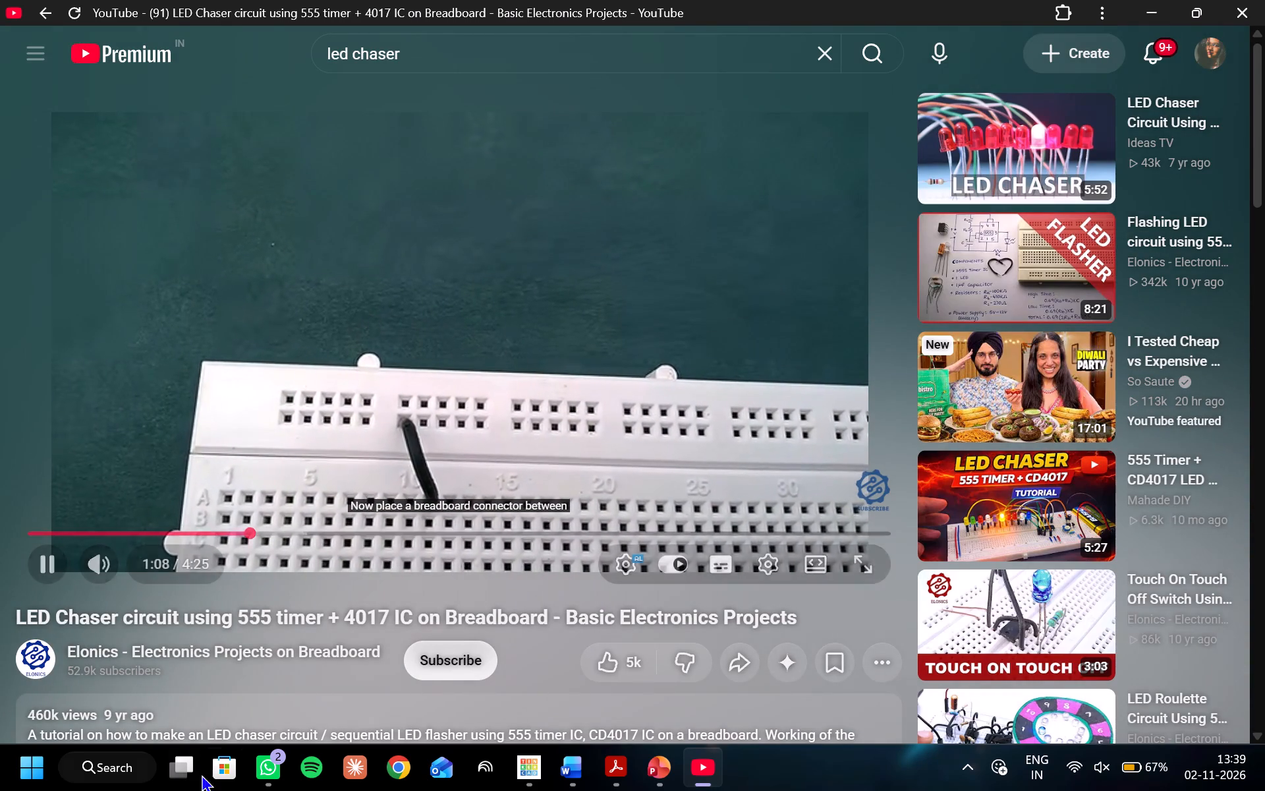
Expand the video description, pause the video and examine the list of required components.
scroll(96, 552, "down", 6)
scroll(231, 308, "up", 2)
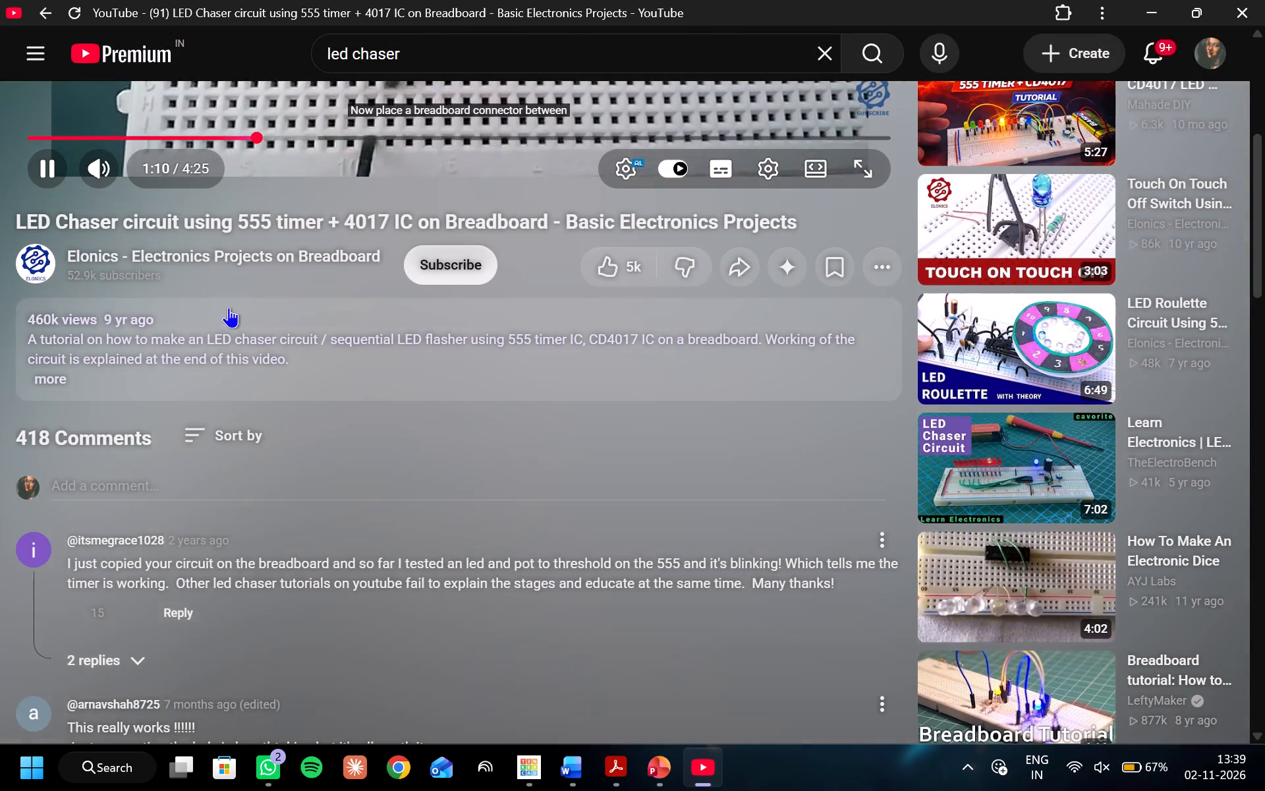
left_click(65, 374)
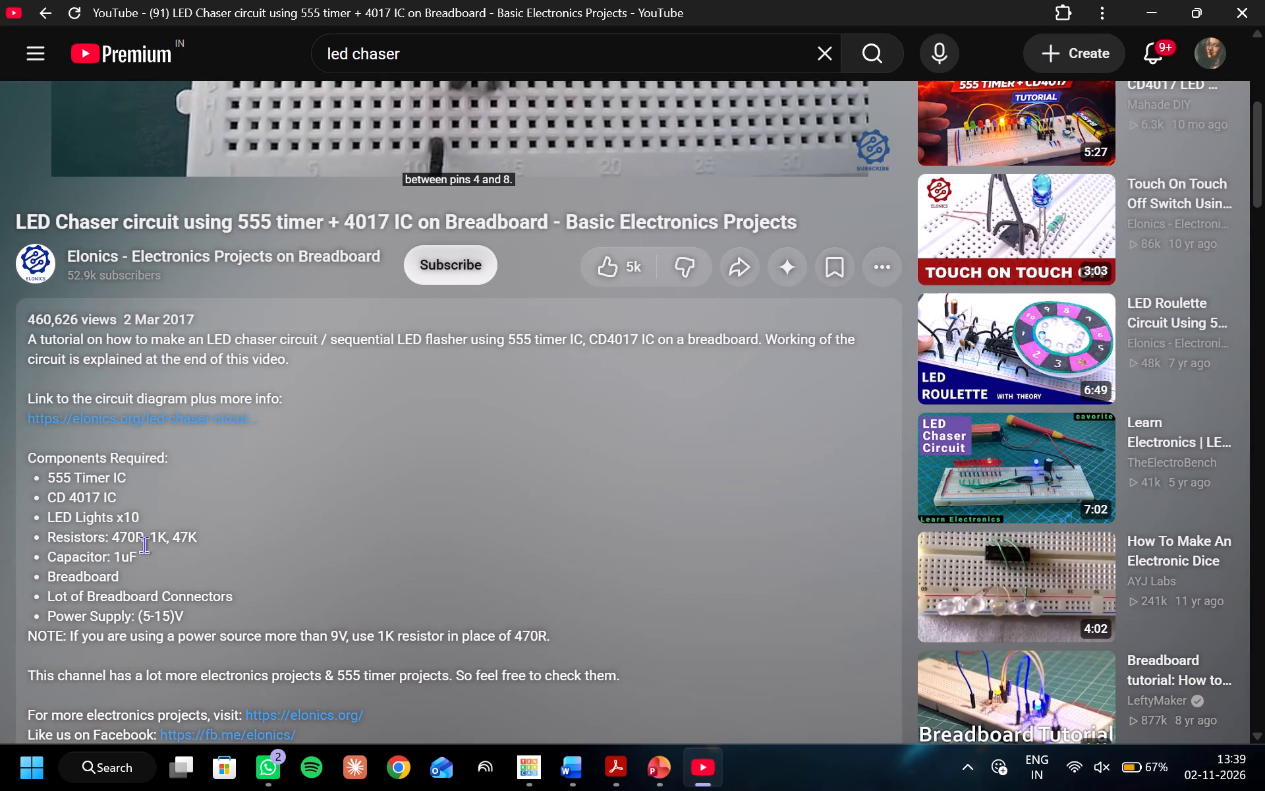
scroll(144, 544, "up", 5)
left_click(491, 439)
scroll(381, 485, "down", 2)
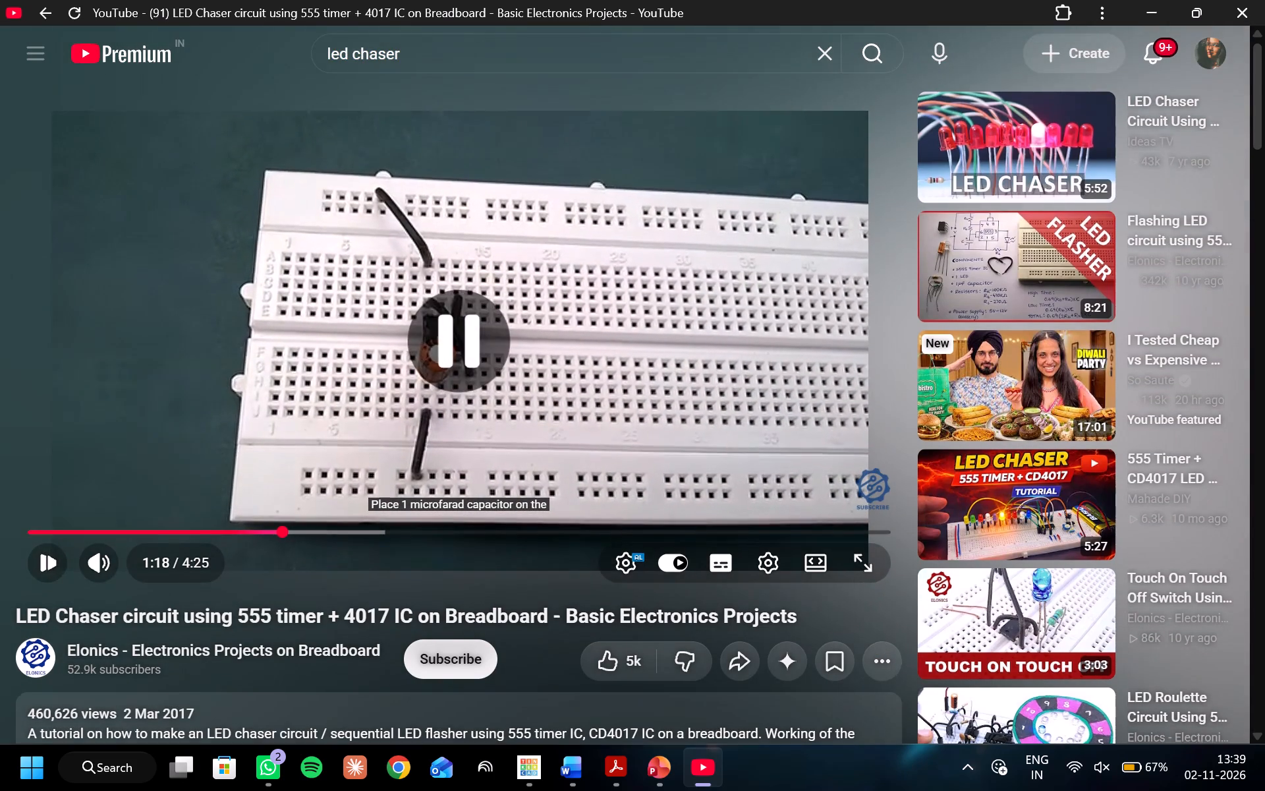
scroll(381, 485, "down", 1)
scroll(161, 622, "down", 1)
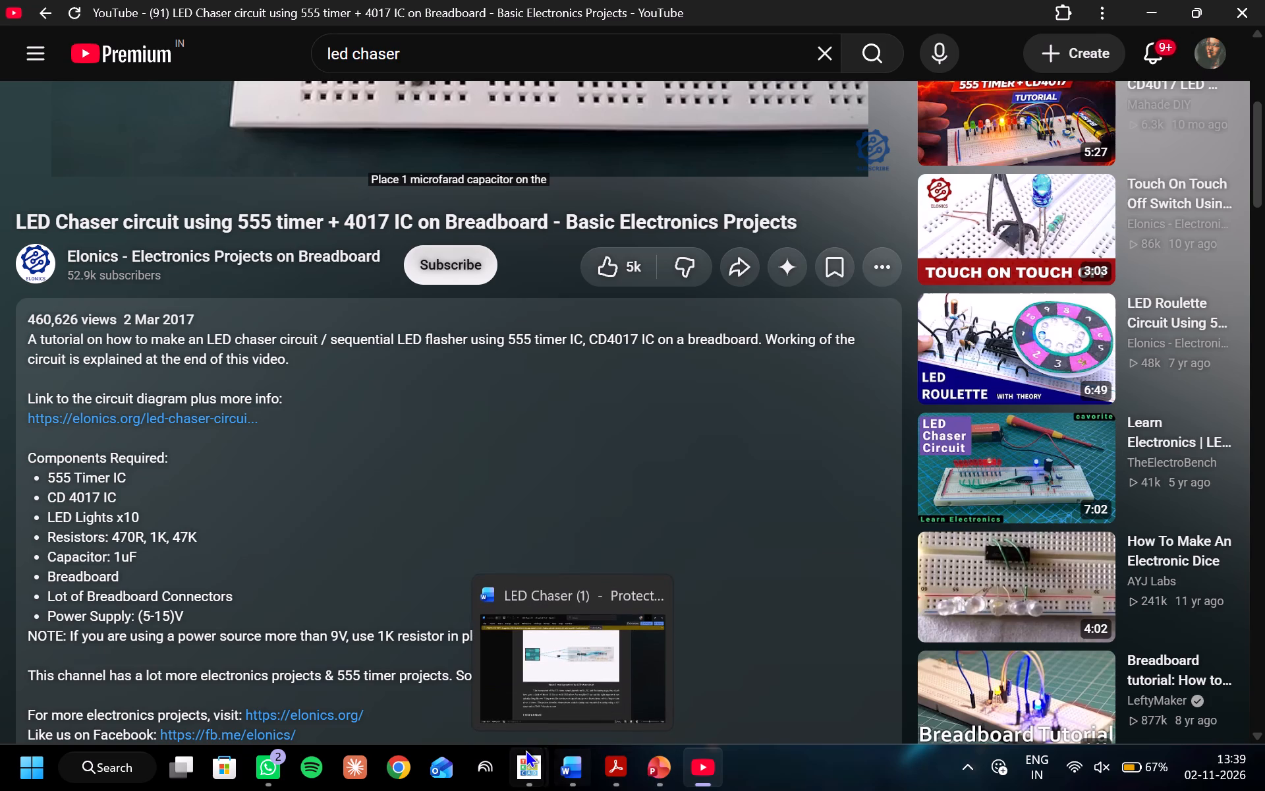
Switch to Chrome and search the web for "one micro farad and 1 uf capacitor".
left_click(408, 765)
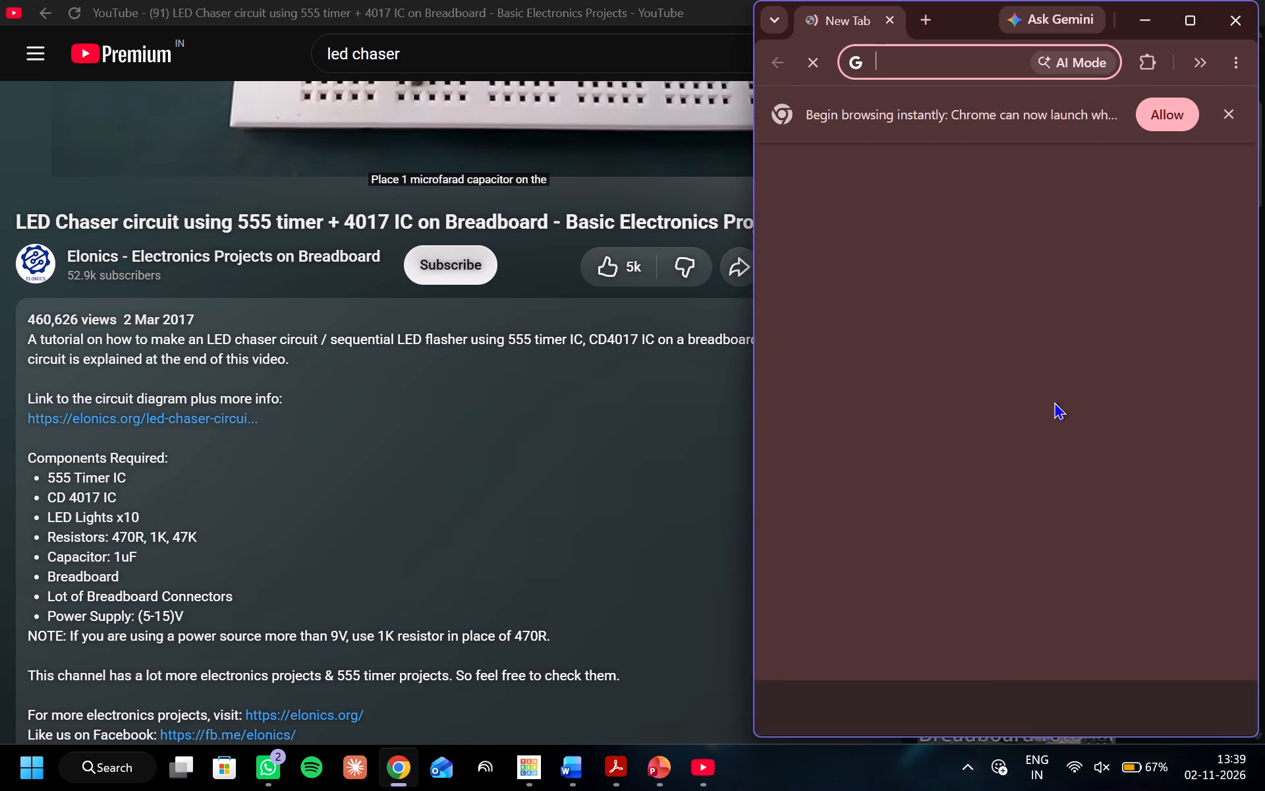
left_click(1185, 5)
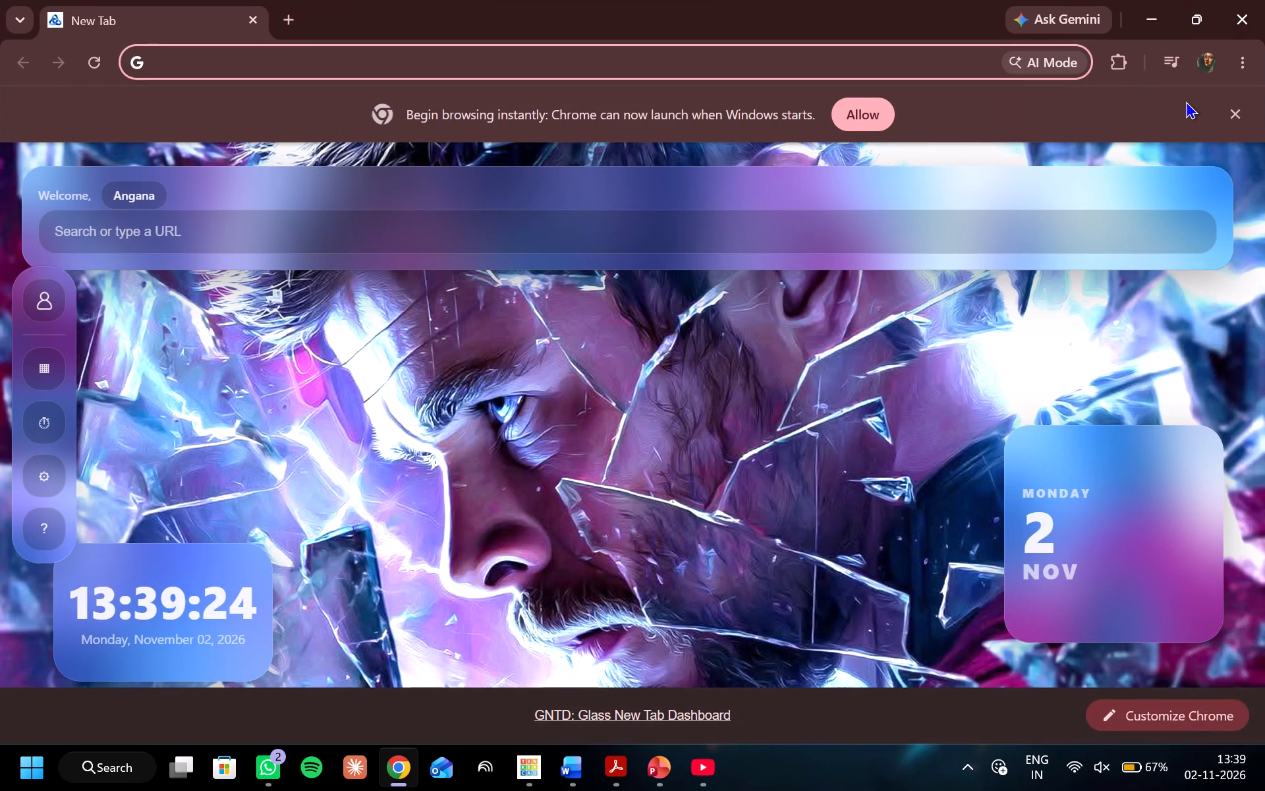
type("one micro")
key("space")
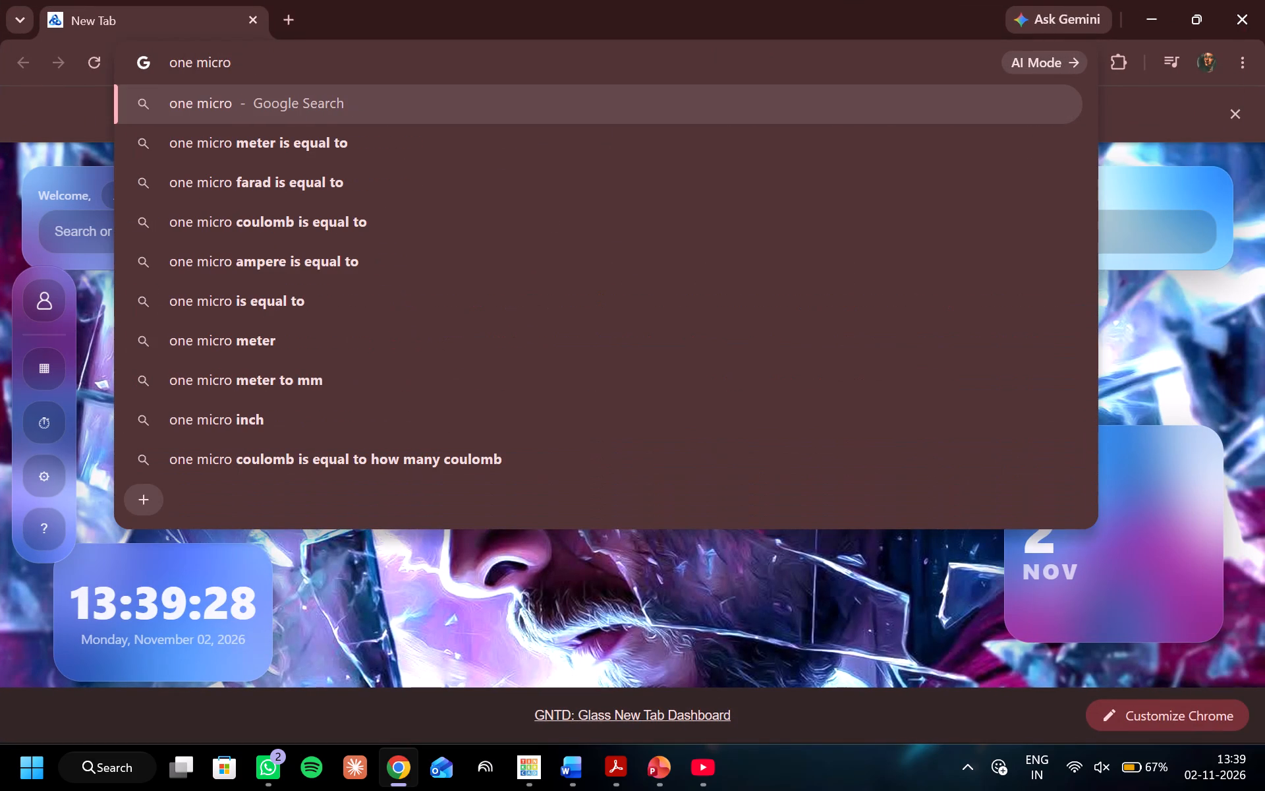
type("farad")
key("space")
type("anf")
key("BackSpace")
type("d 1 uf")
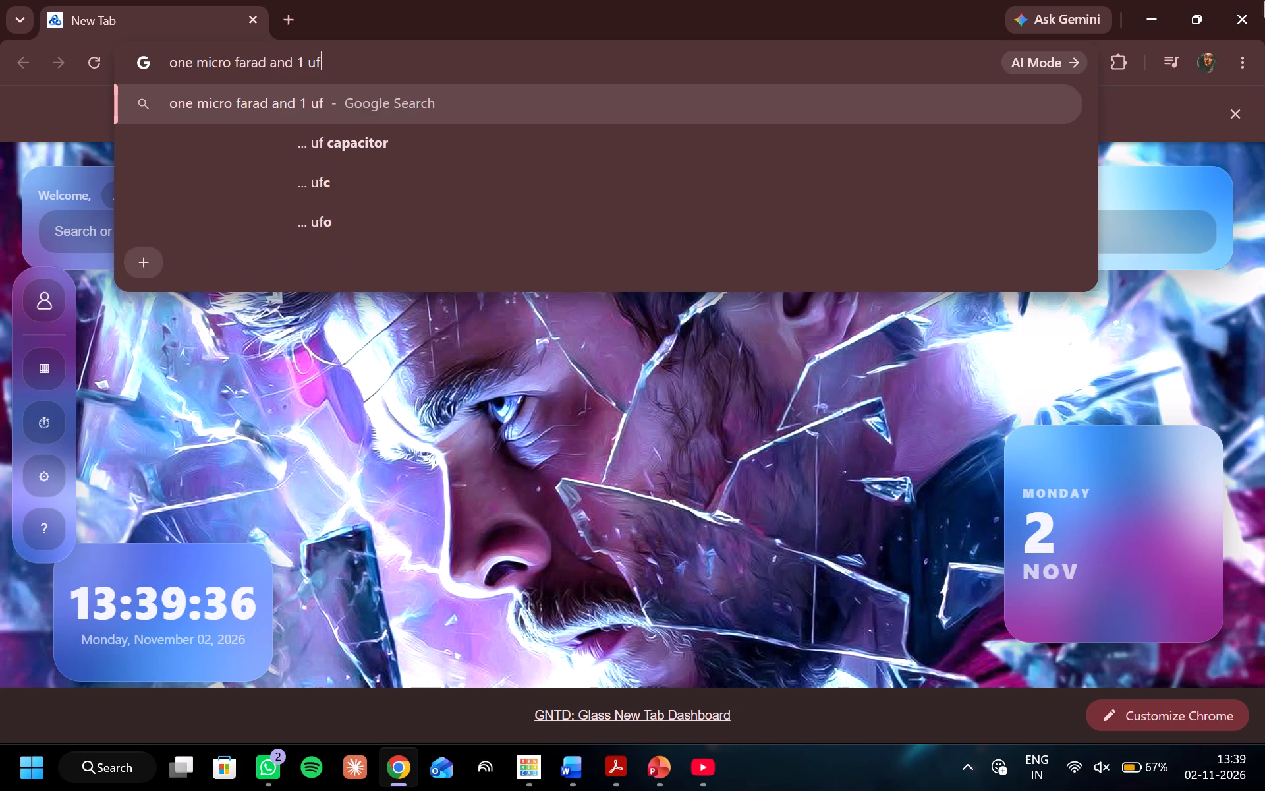
left_click(346, 138)
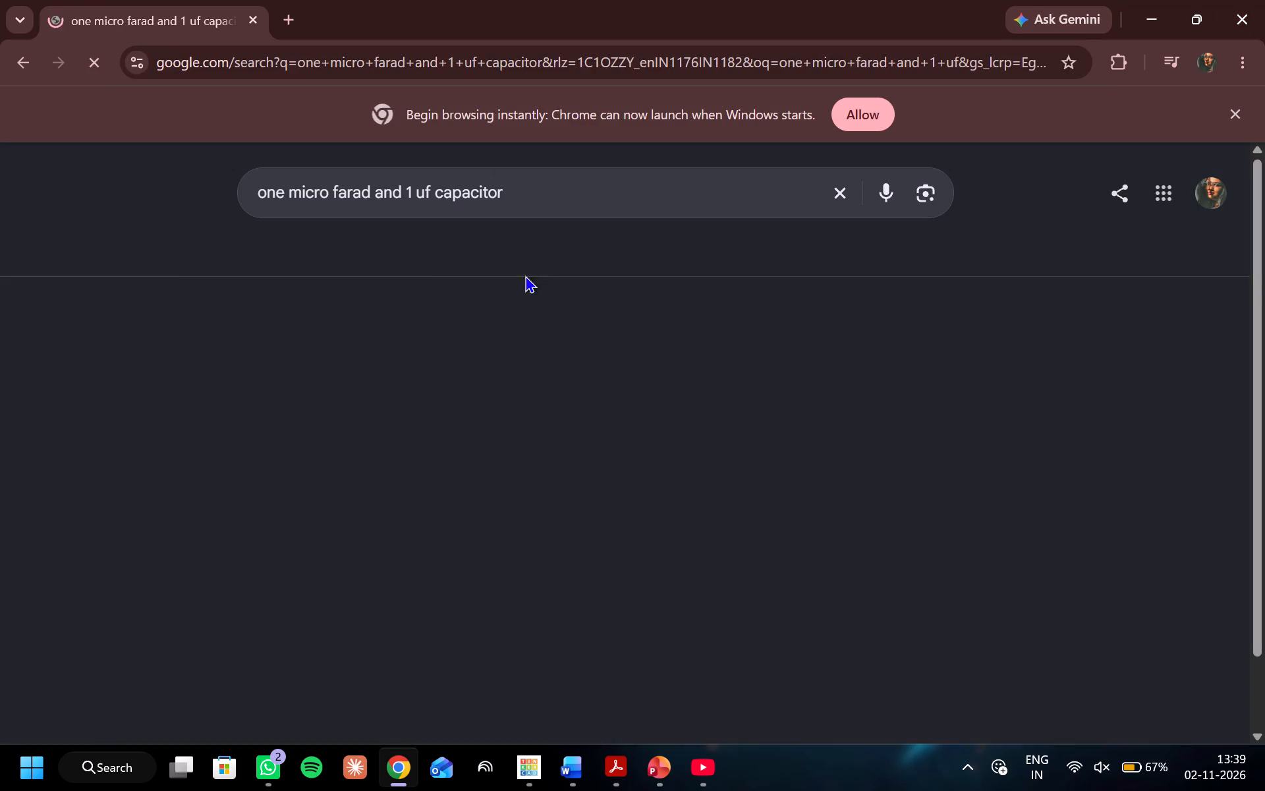
Examine the AI Overview in the search results for how one microfarad compares with 1 uF.
scroll(288, 322, "down", 3)
scroll(283, 314, "up", 1)
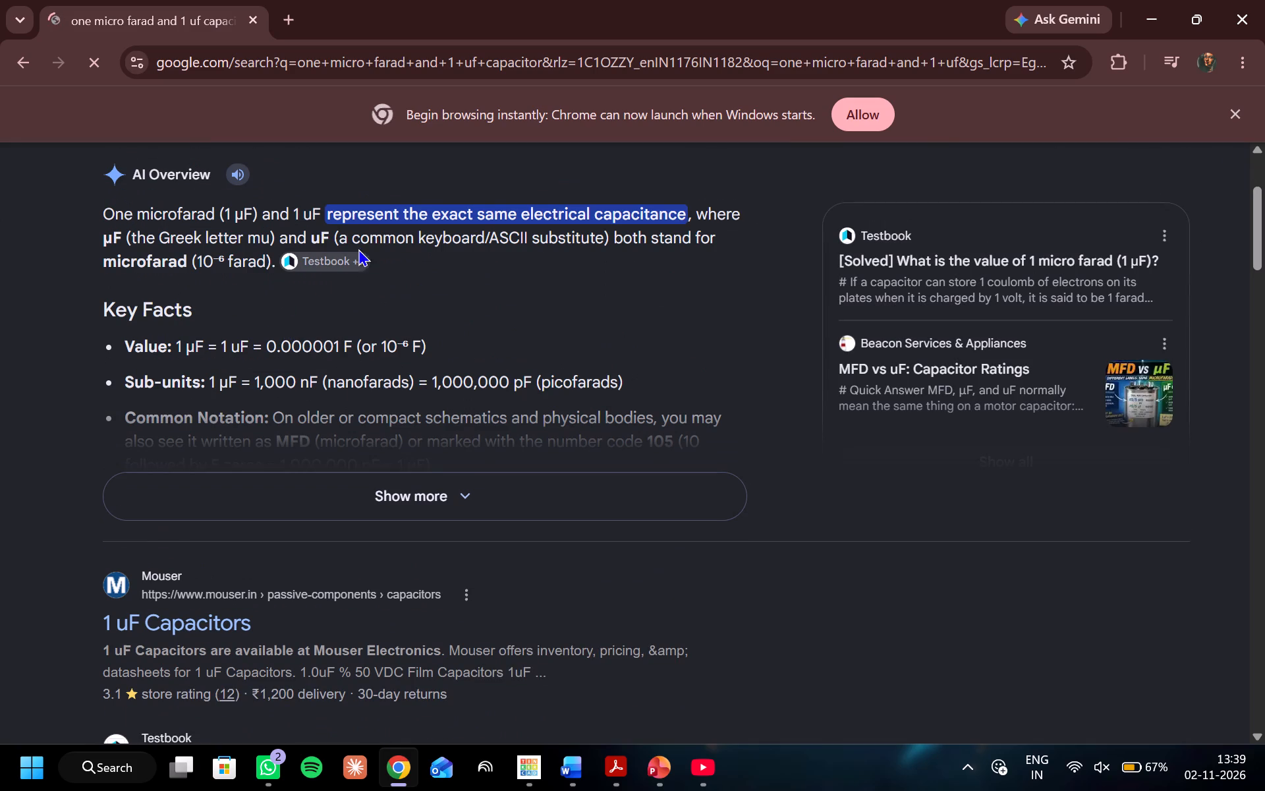
left_click_drag(332, 209, 405, 261)
scroll(522, 337, "up", 1)
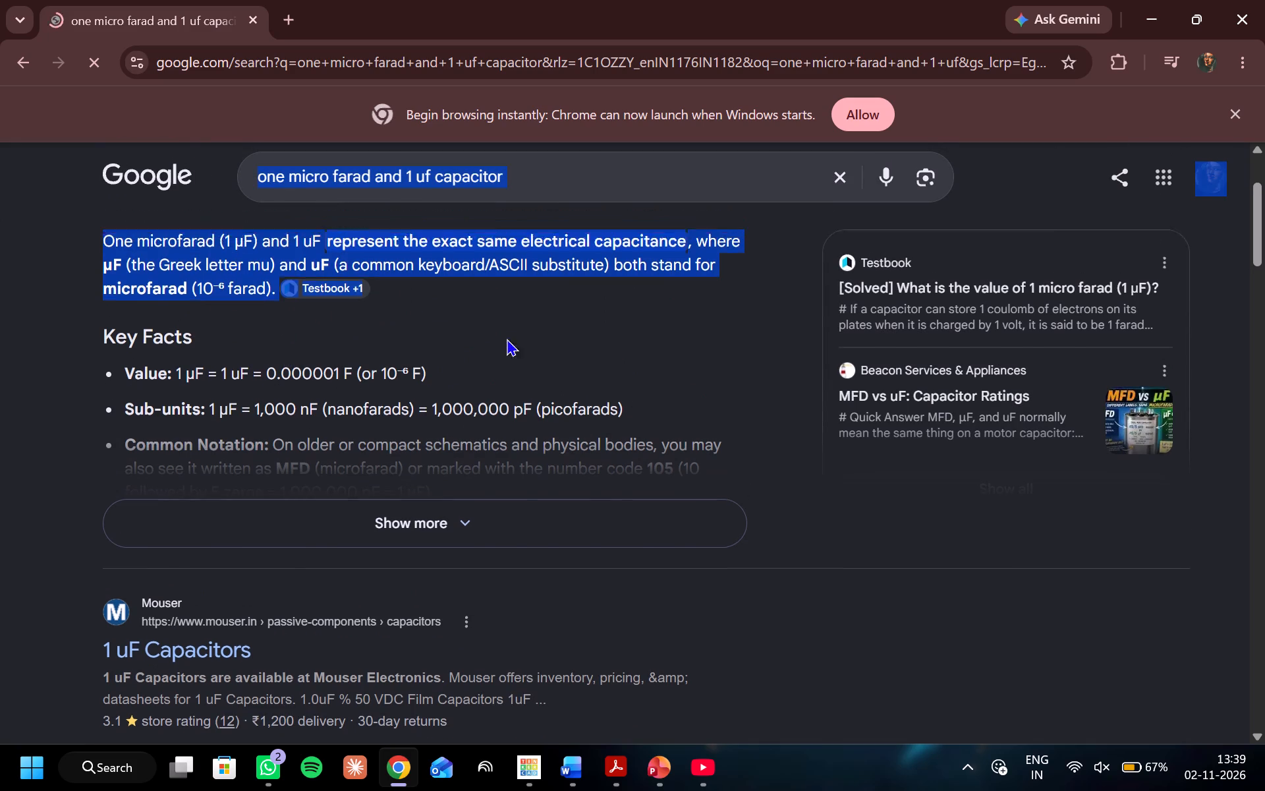
left_click(51, 314)
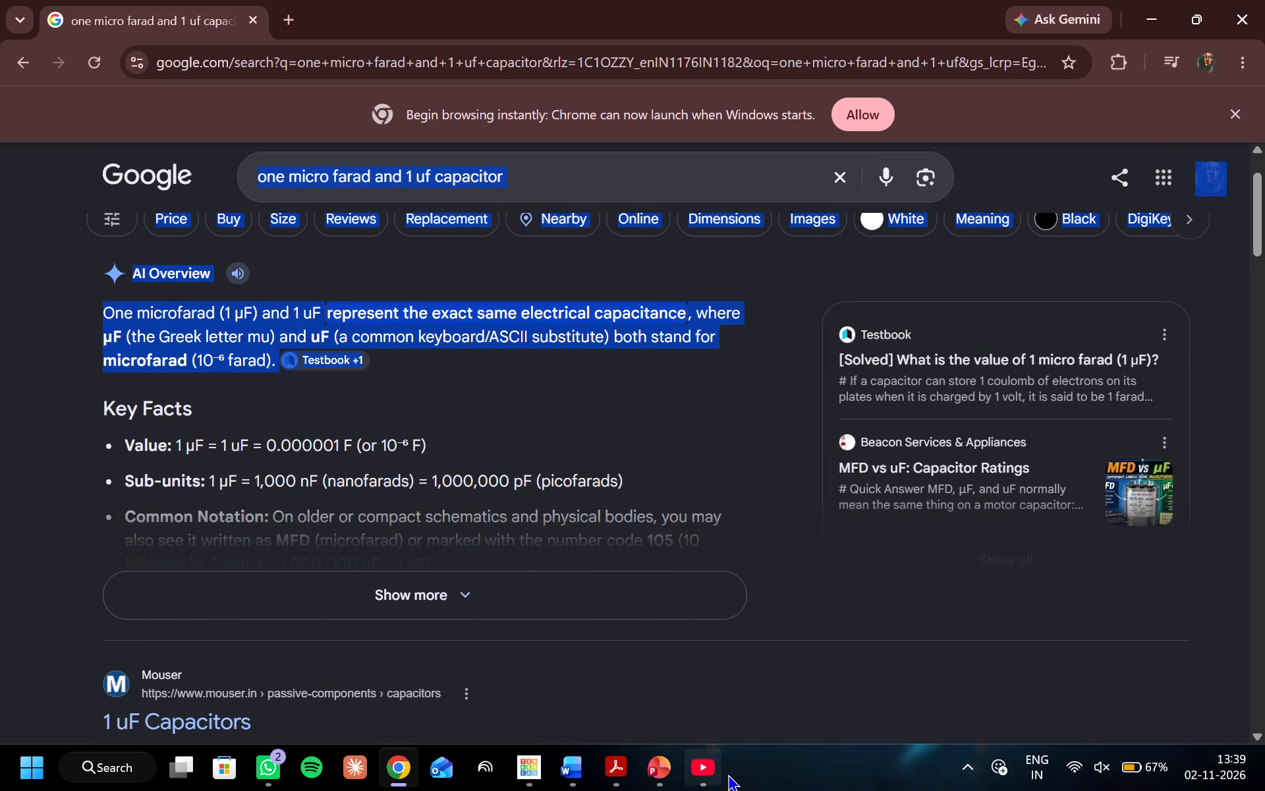
Return to the YouTube tutorial, examine the capacitor placement between about 1:18 and 1:40, and close the video window.
left_click(728, 774)
left_click(706, 772)
scroll(582, 348, "up", 6)
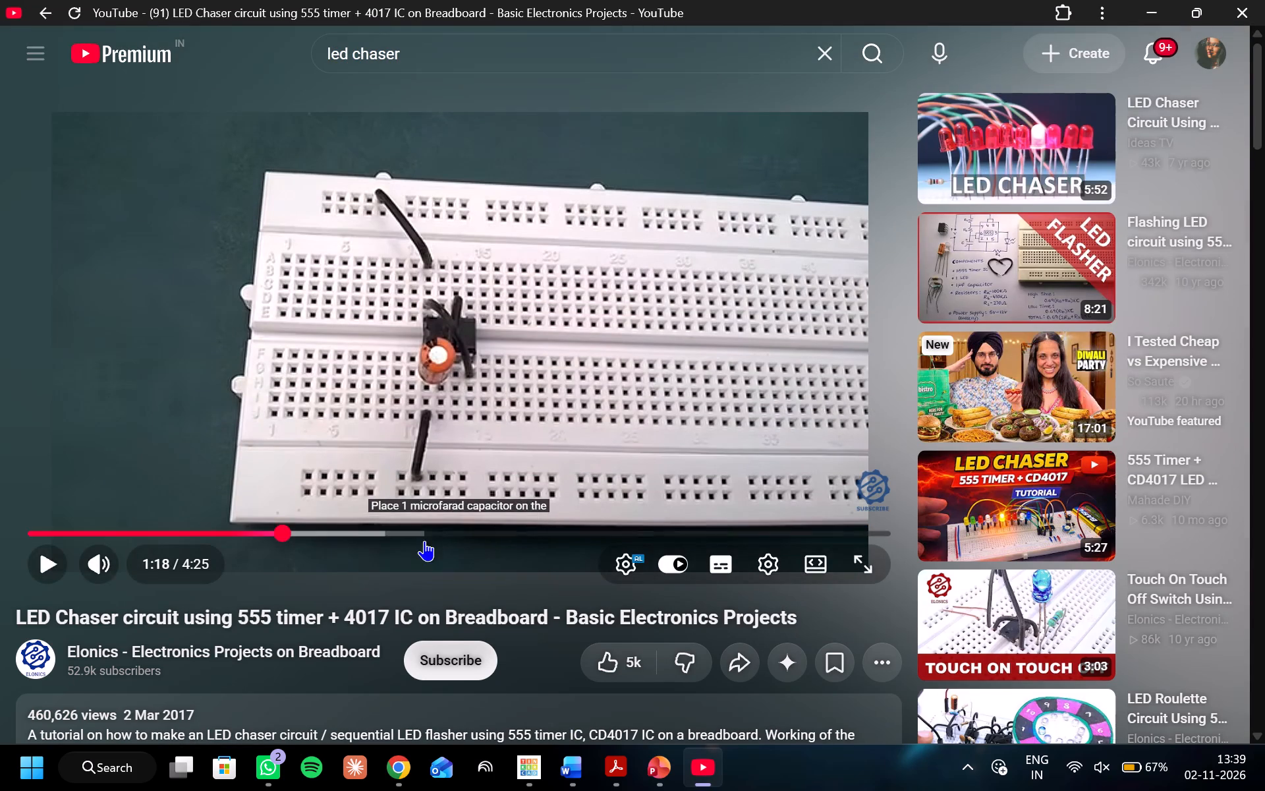
left_click(310, 530)
left_click(354, 530)
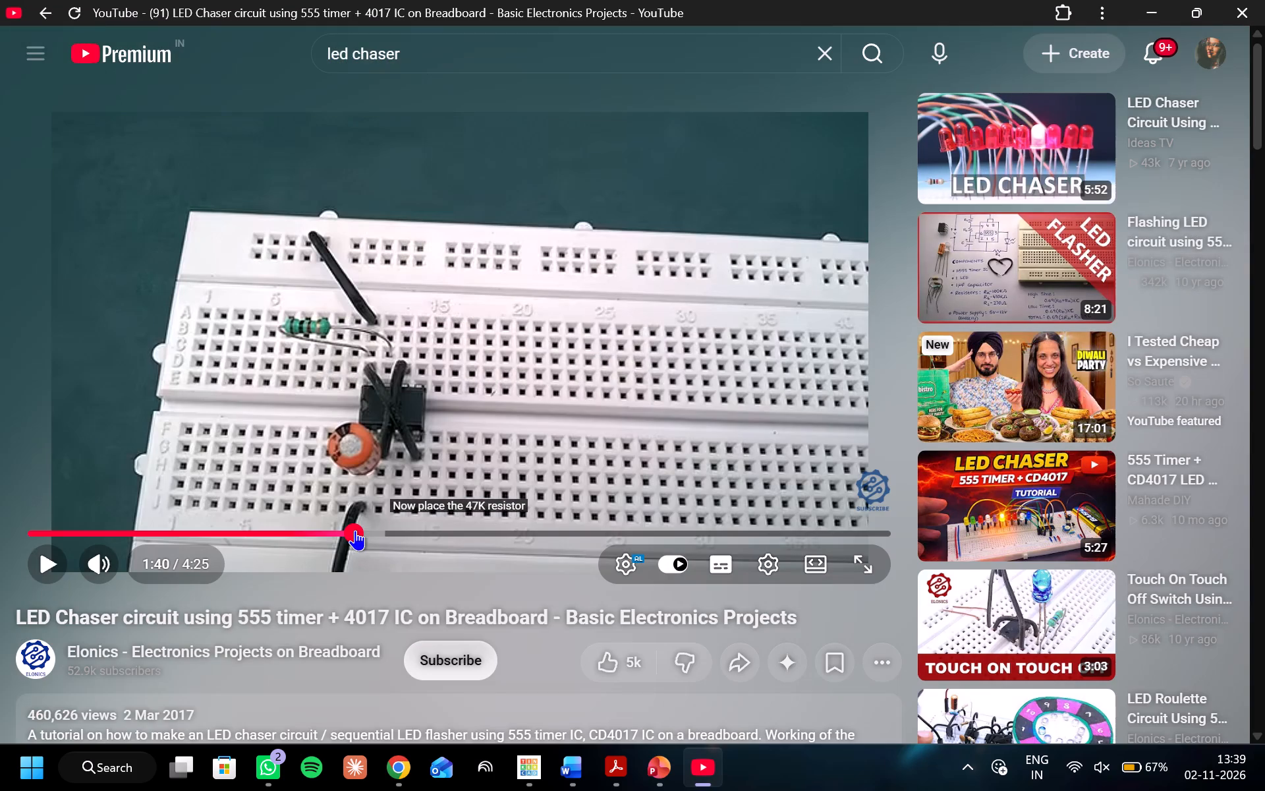
left_click(312, 533)
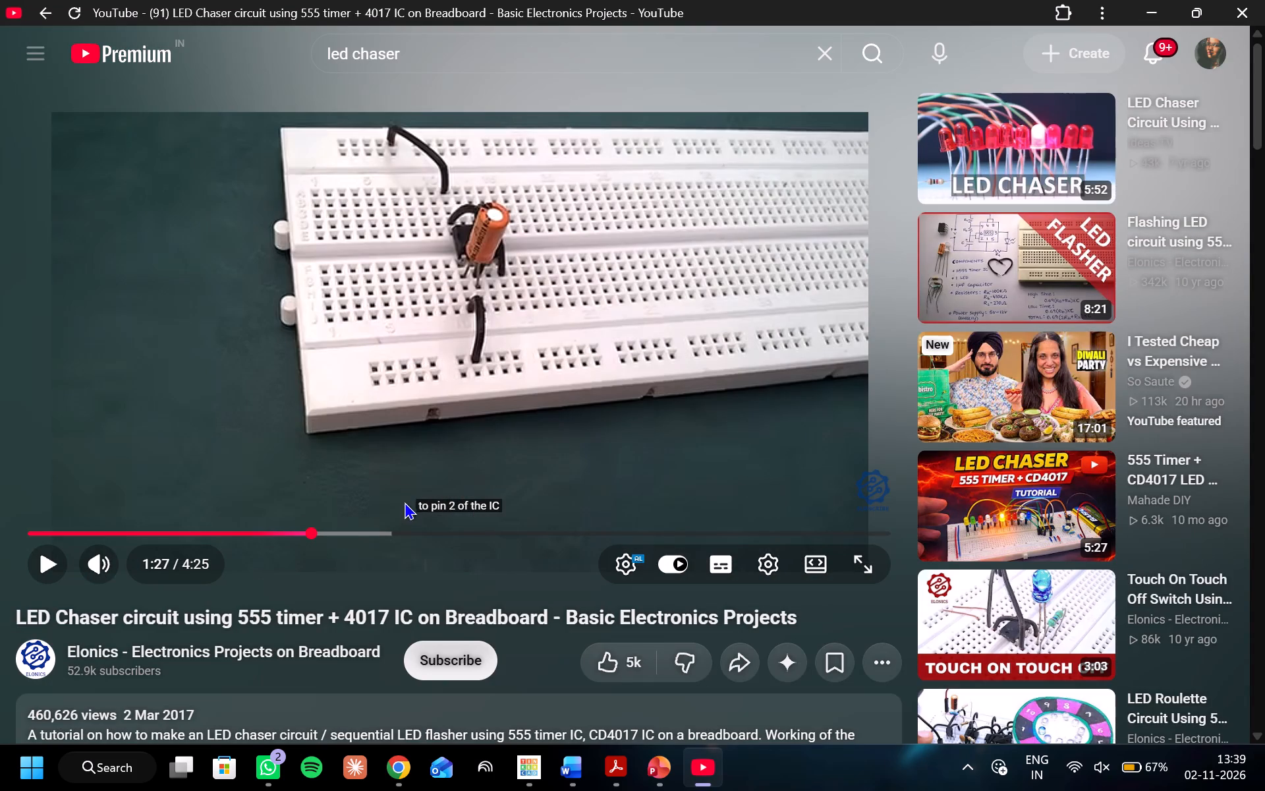
key("Left")
key("Left")
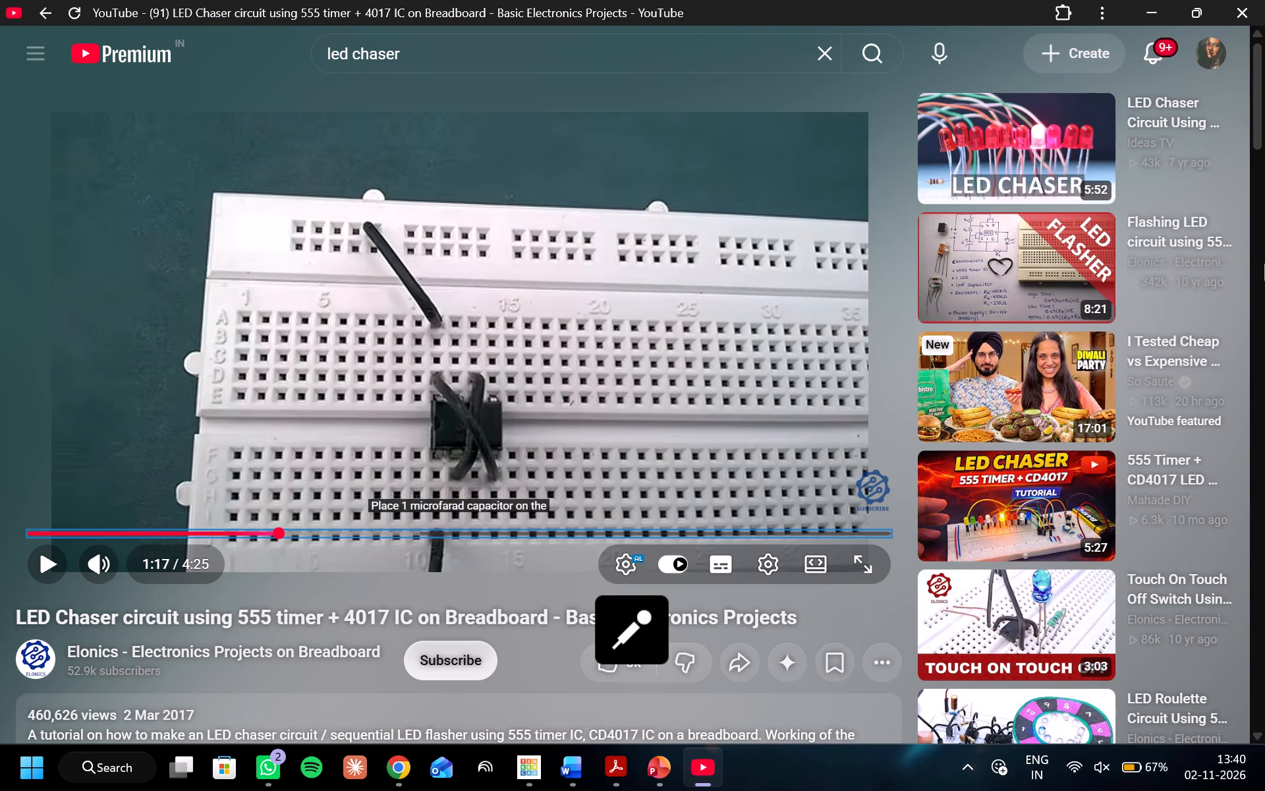
left_click(1264, 0)
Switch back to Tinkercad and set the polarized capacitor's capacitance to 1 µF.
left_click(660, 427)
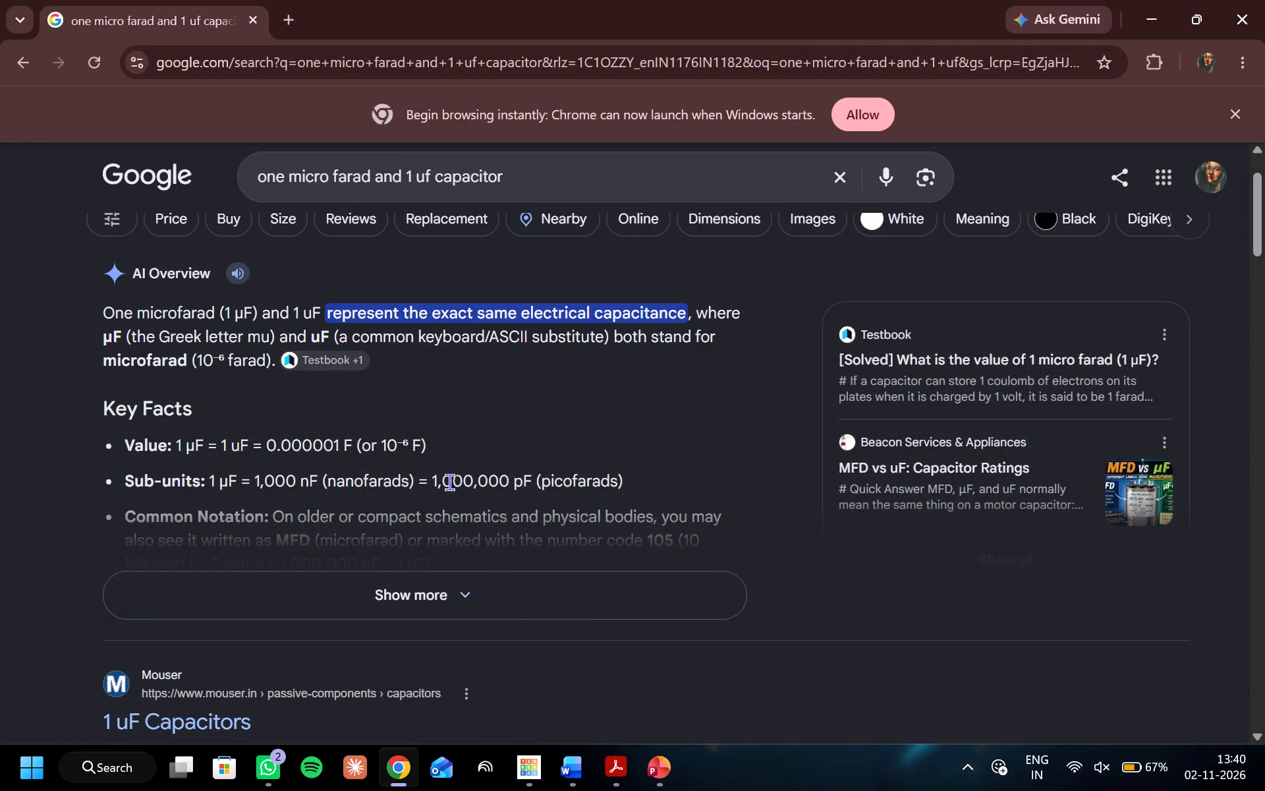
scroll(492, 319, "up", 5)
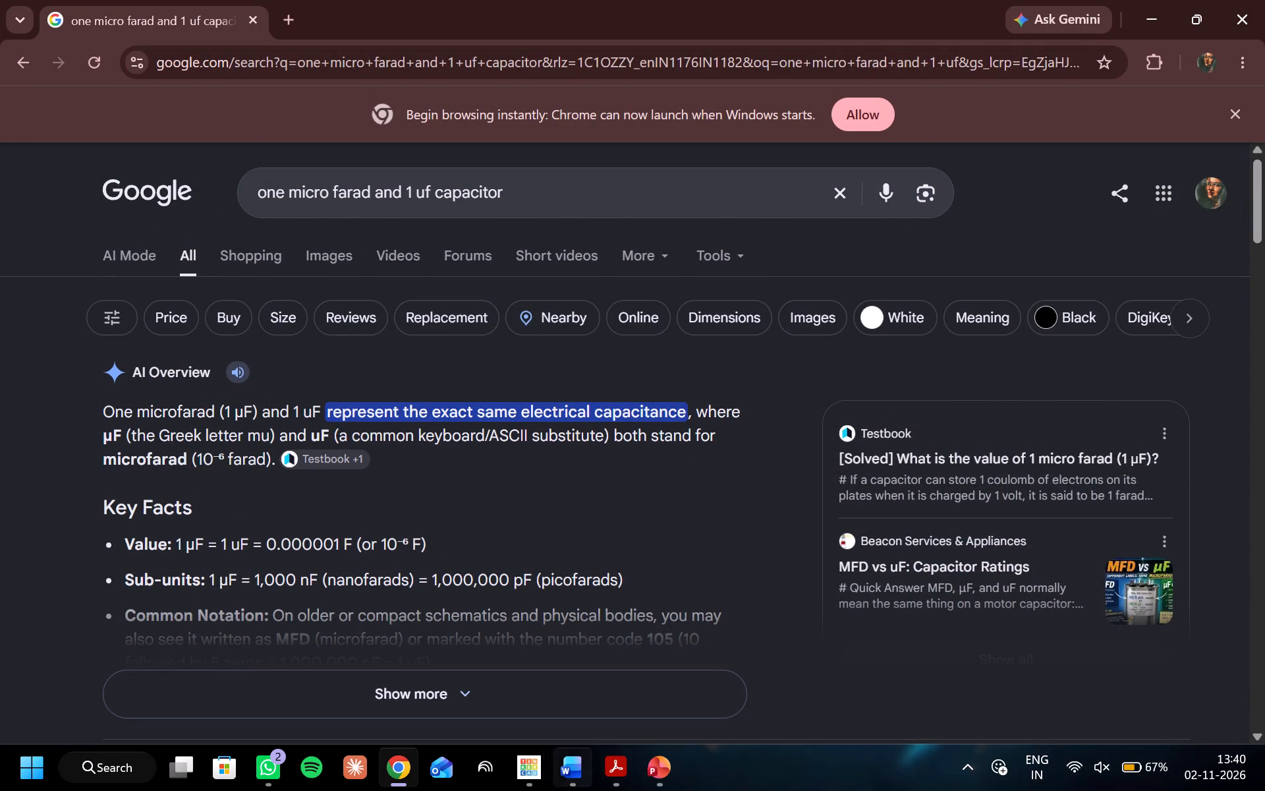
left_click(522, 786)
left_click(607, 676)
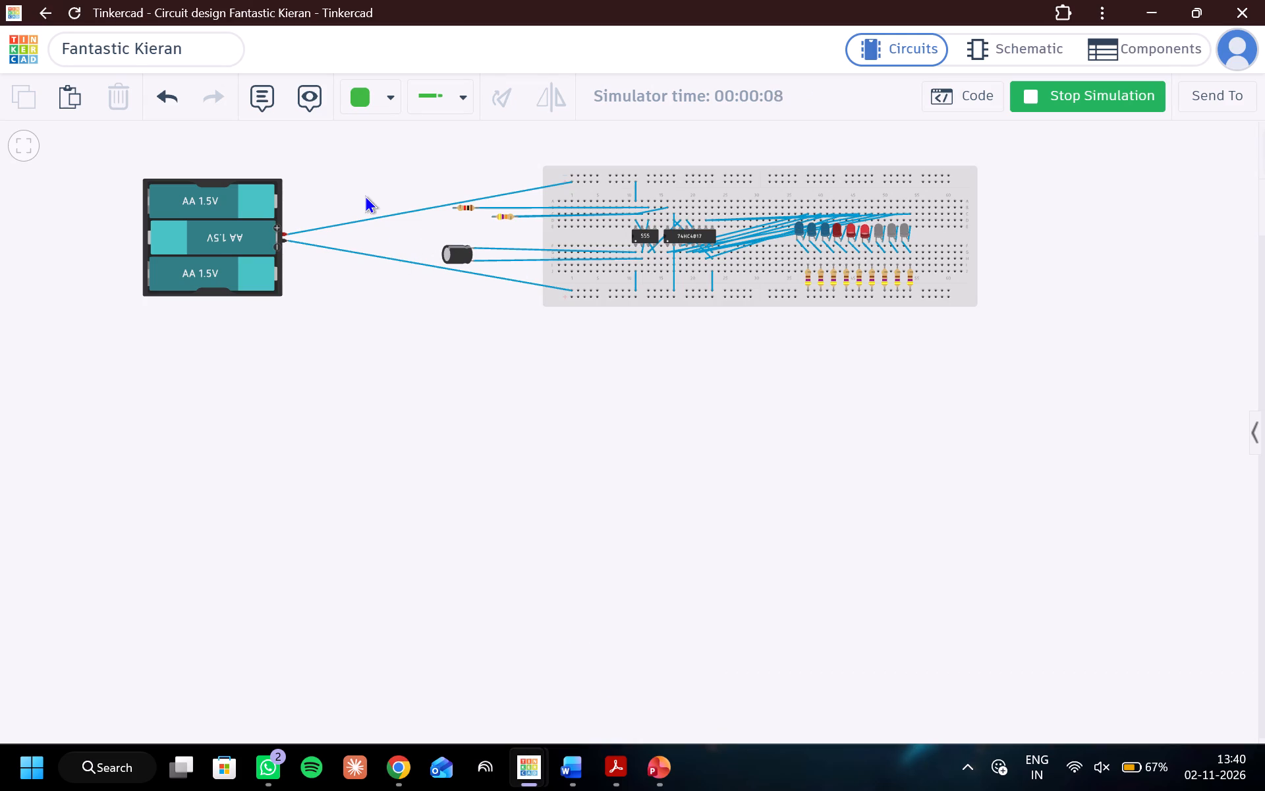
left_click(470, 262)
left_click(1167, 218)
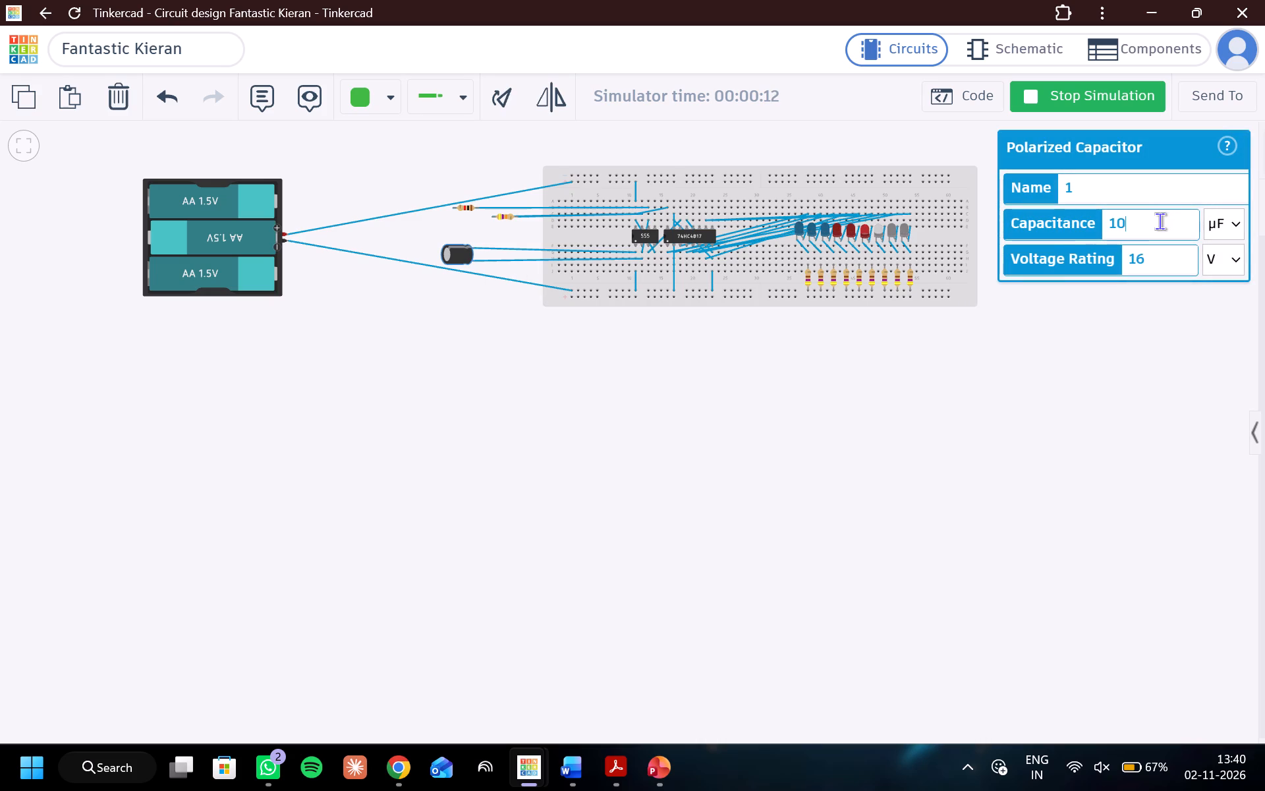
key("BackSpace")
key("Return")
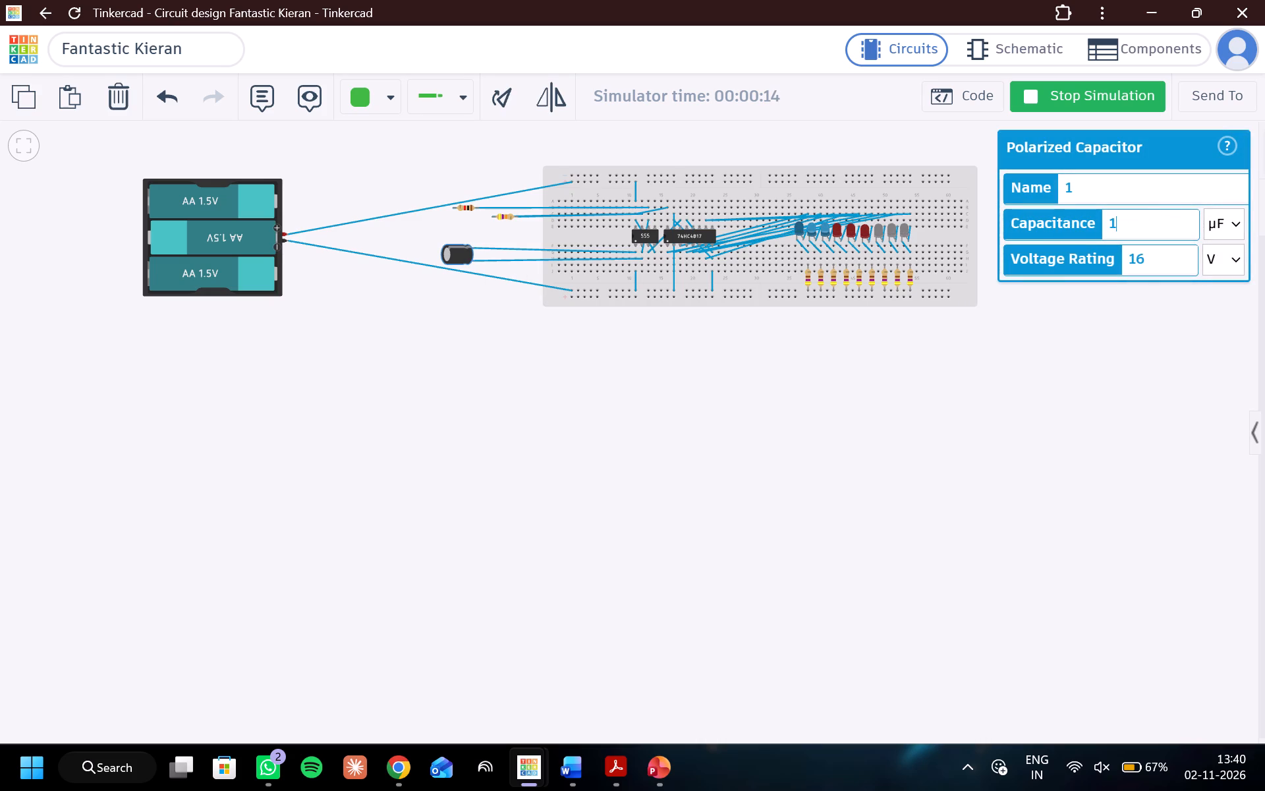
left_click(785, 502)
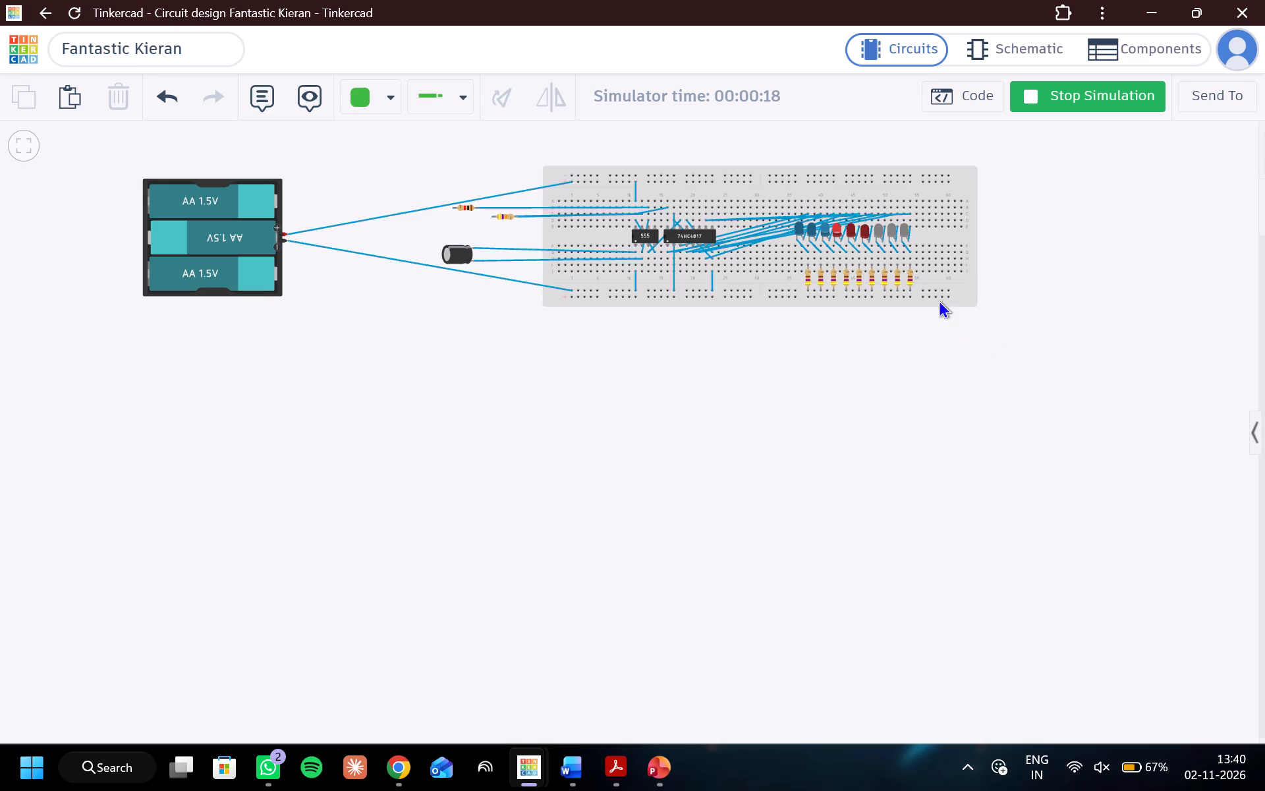
Restart the simulation to watch the LED sequence, and stop it.
double_click(1067, 95)
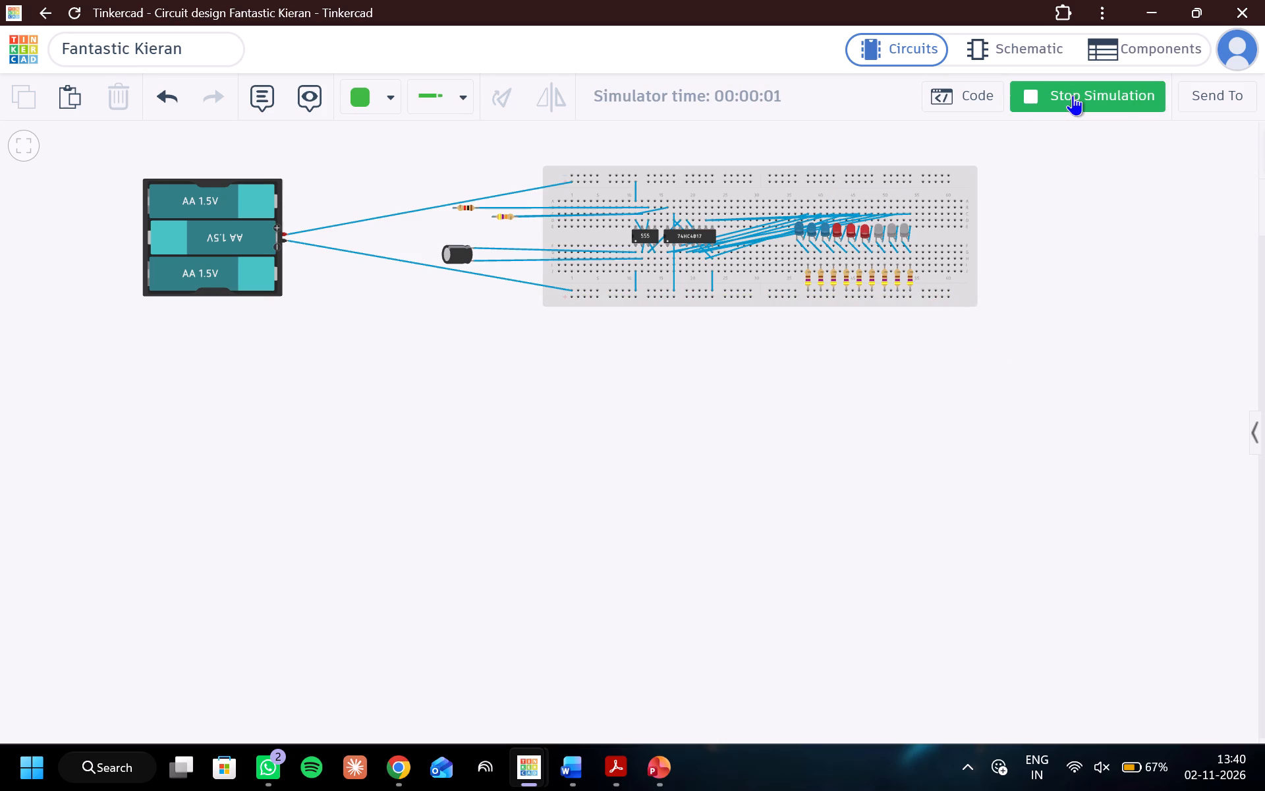
left_click(1073, 95)
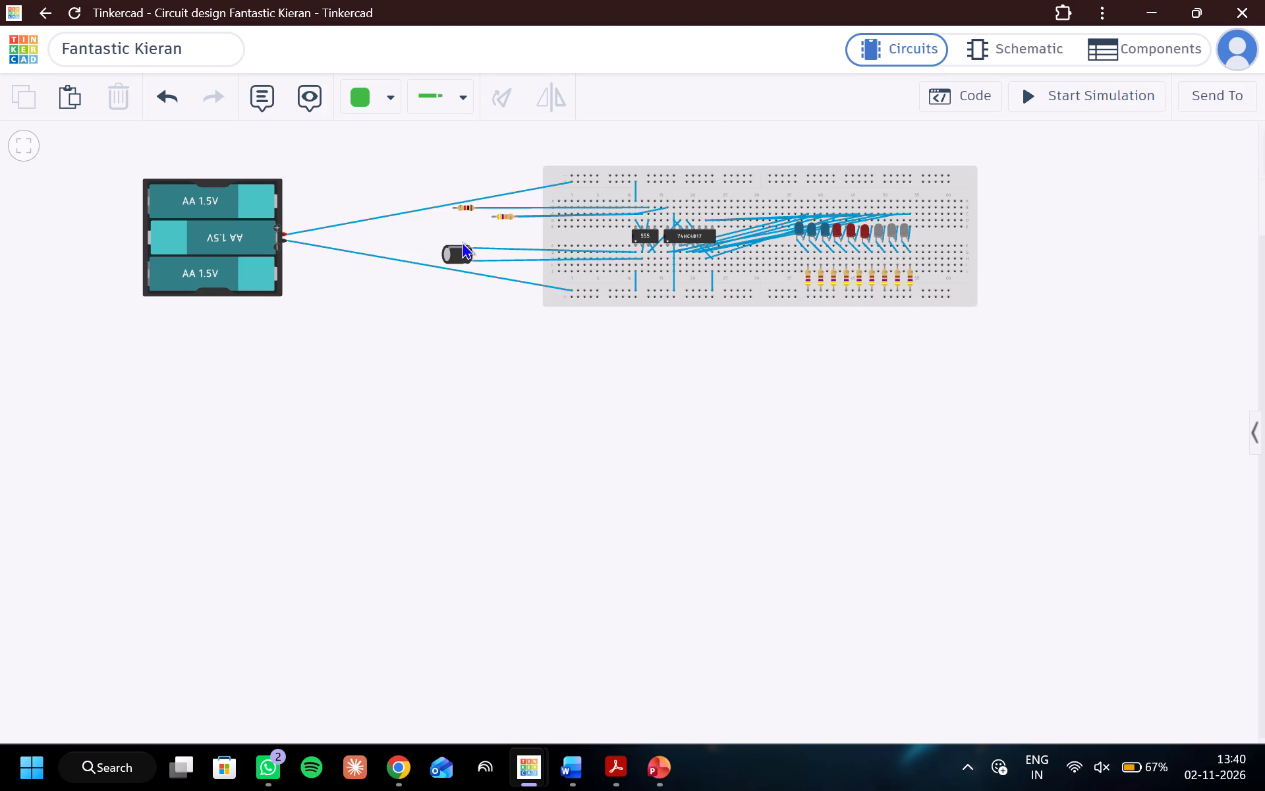
Set the polarized capacitor's capacitance to 10 µF.
left_click(462, 241)
left_click(464, 248)
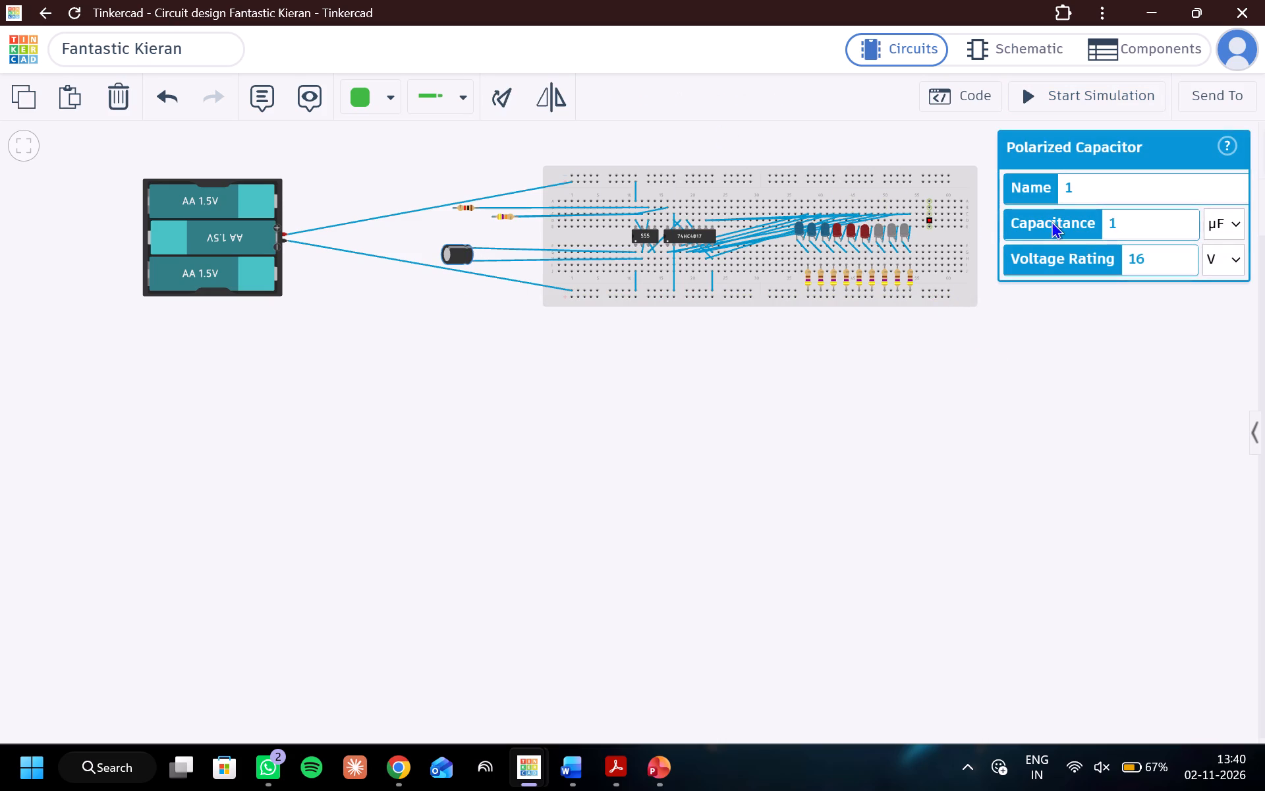
left_click(1141, 220)
key("0")
key("Return")
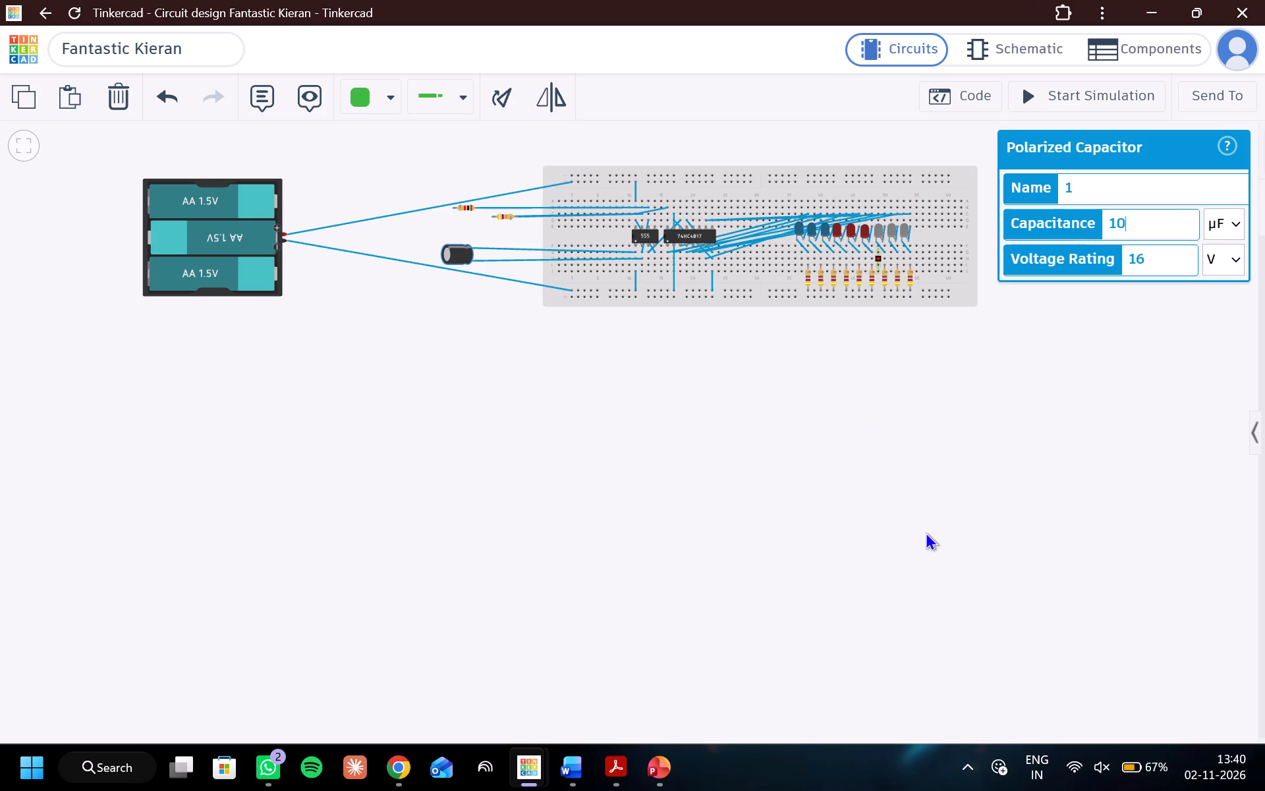
left_click(946, 546)
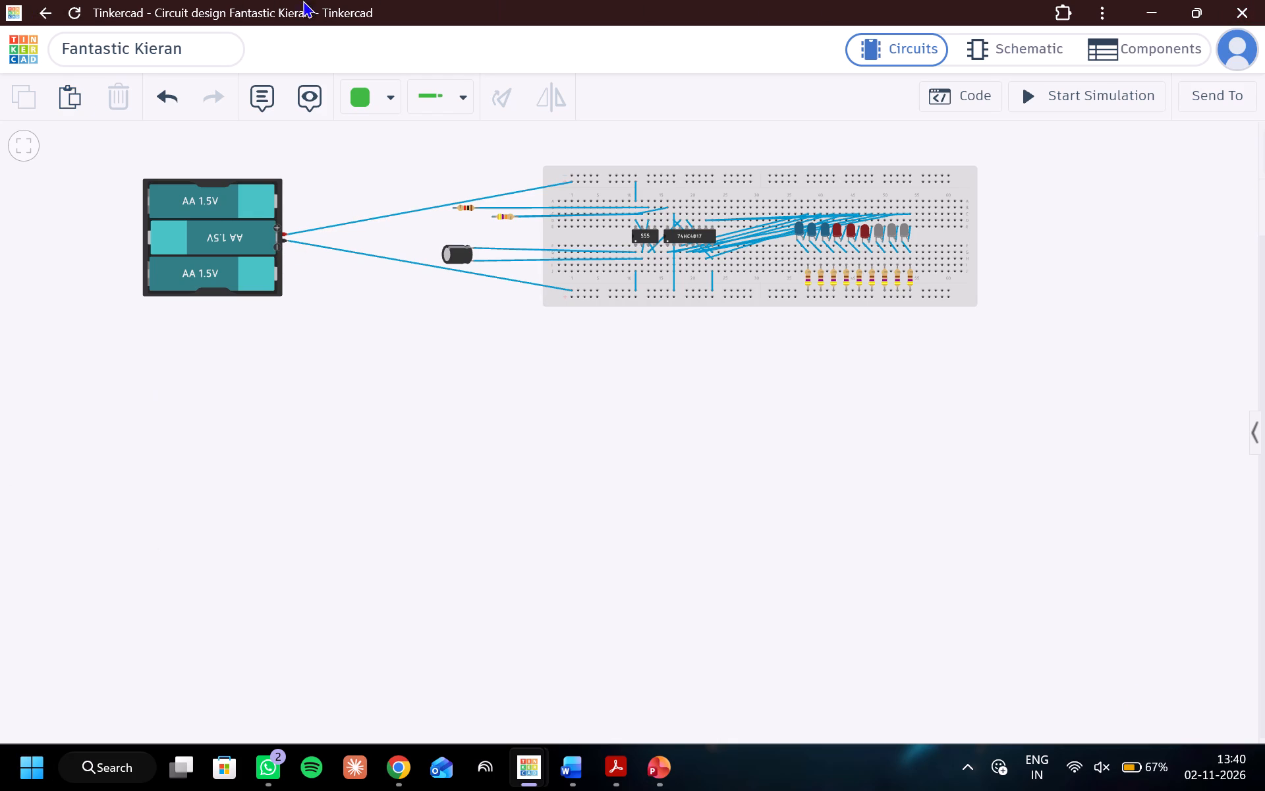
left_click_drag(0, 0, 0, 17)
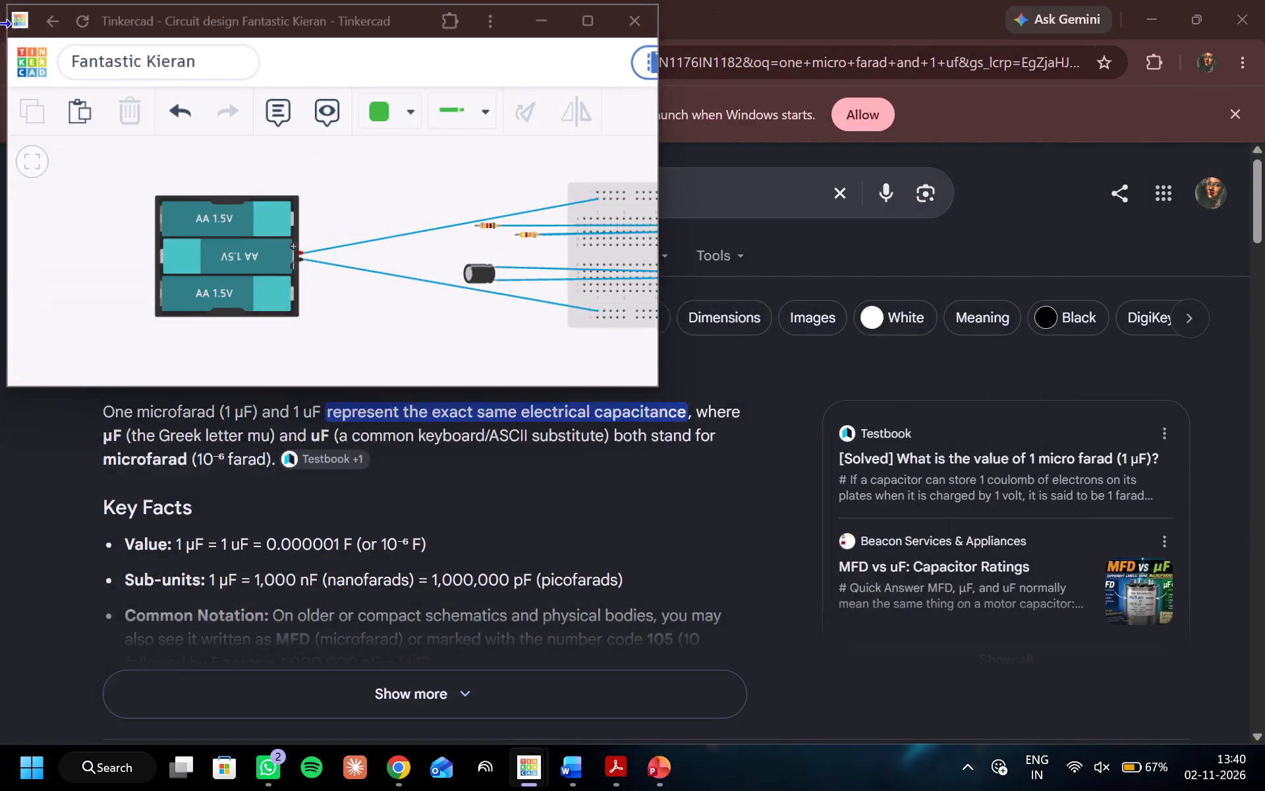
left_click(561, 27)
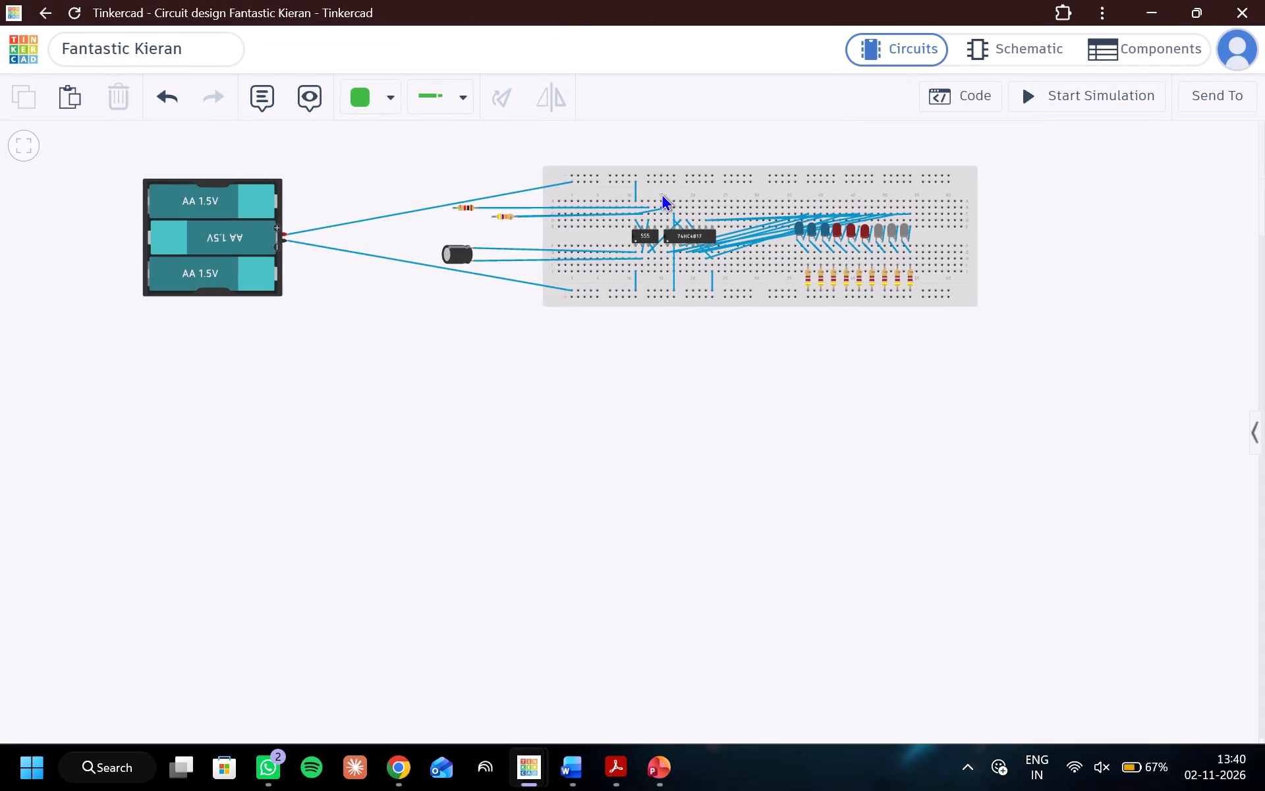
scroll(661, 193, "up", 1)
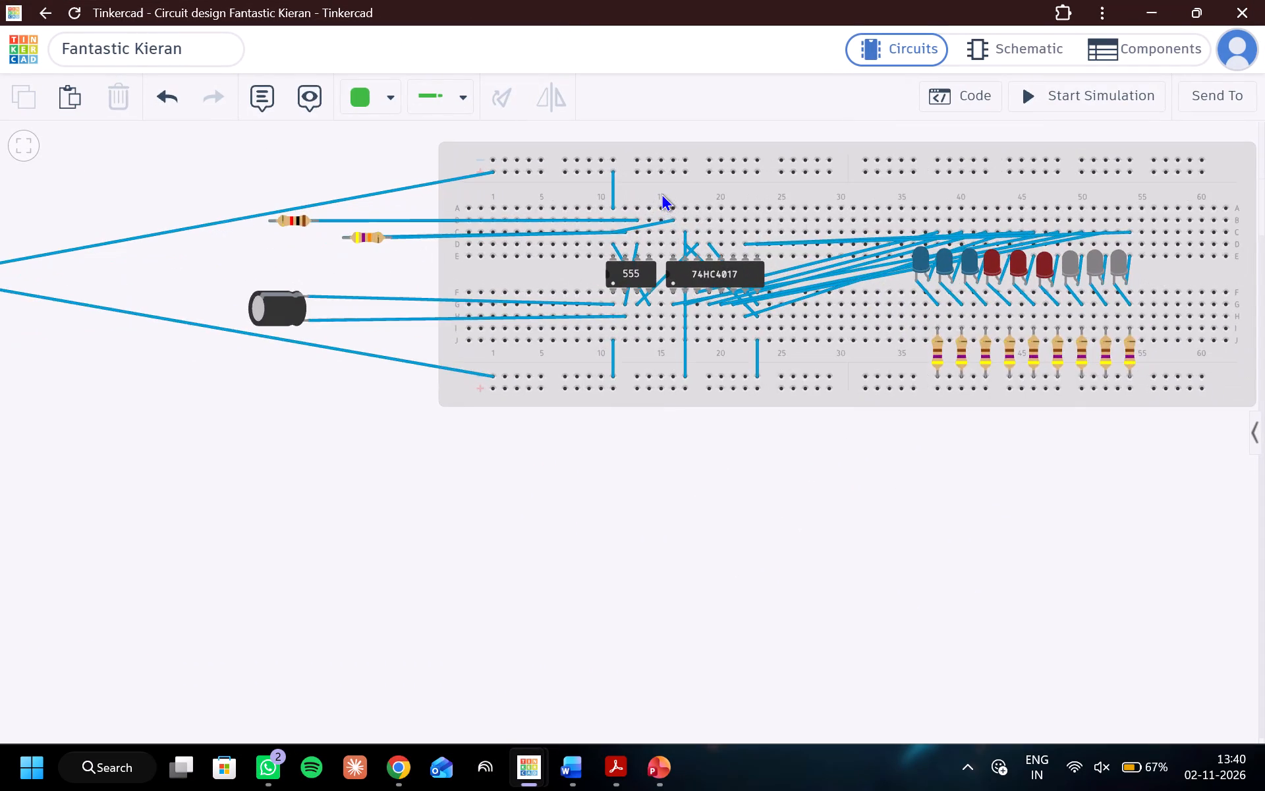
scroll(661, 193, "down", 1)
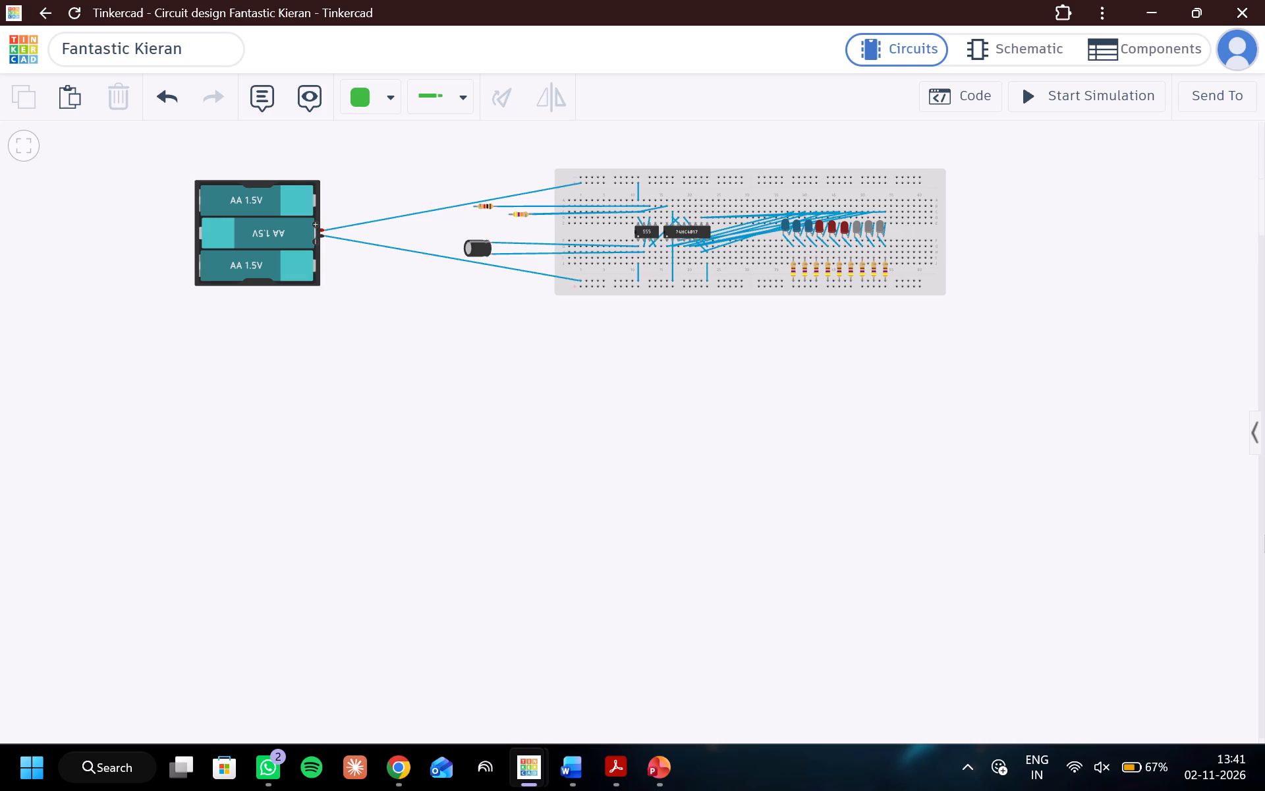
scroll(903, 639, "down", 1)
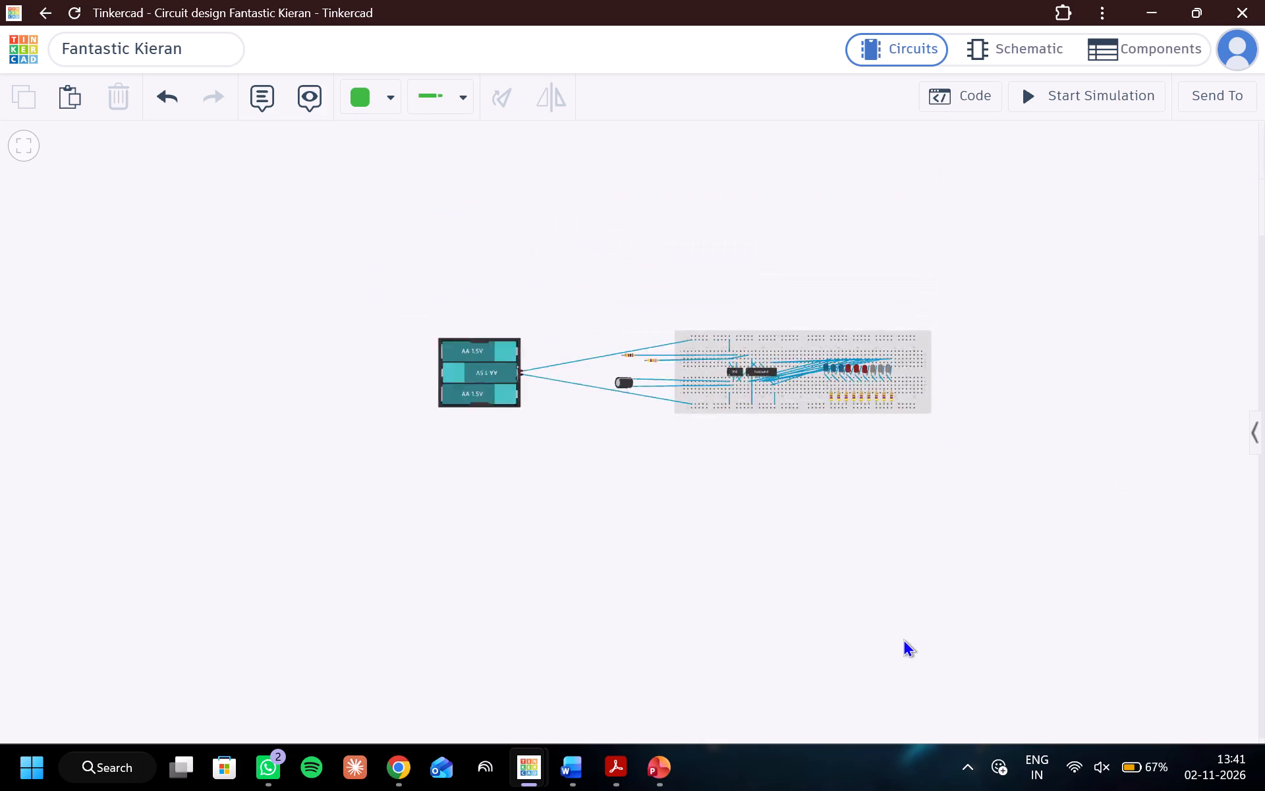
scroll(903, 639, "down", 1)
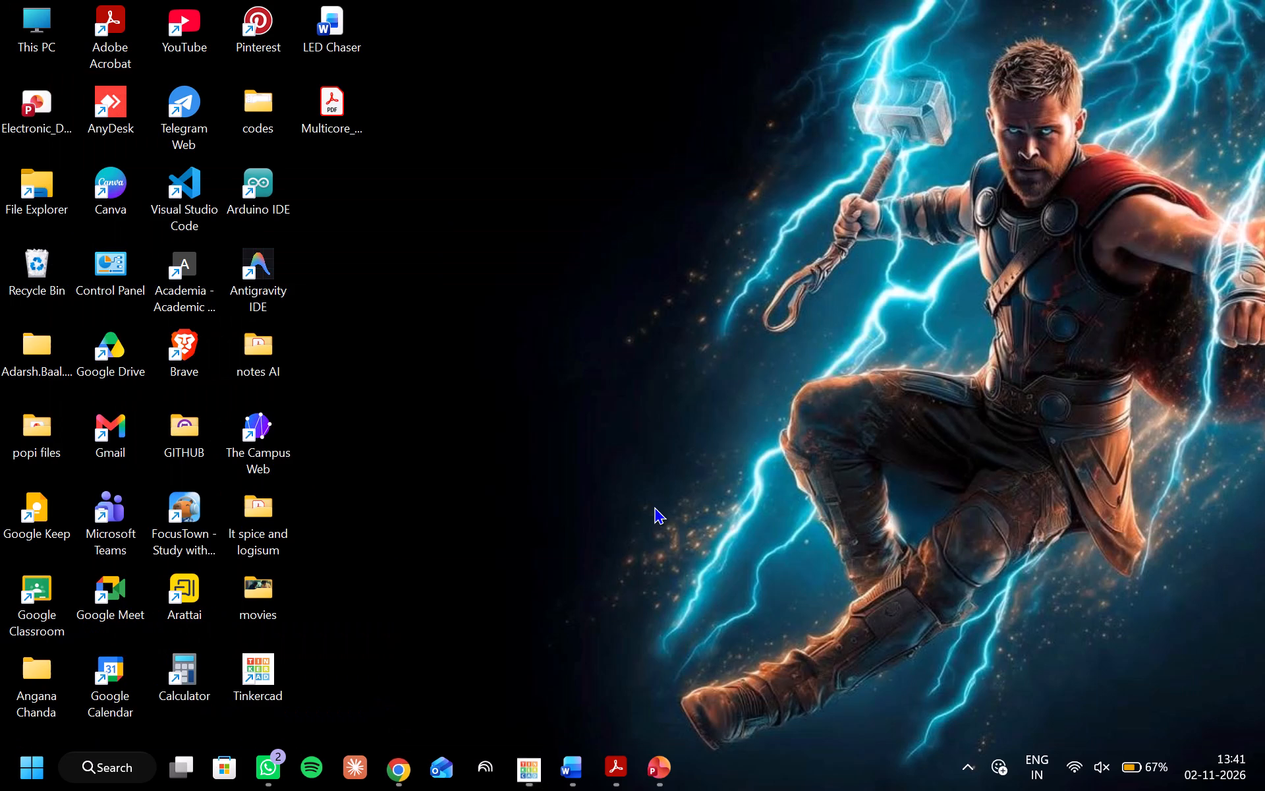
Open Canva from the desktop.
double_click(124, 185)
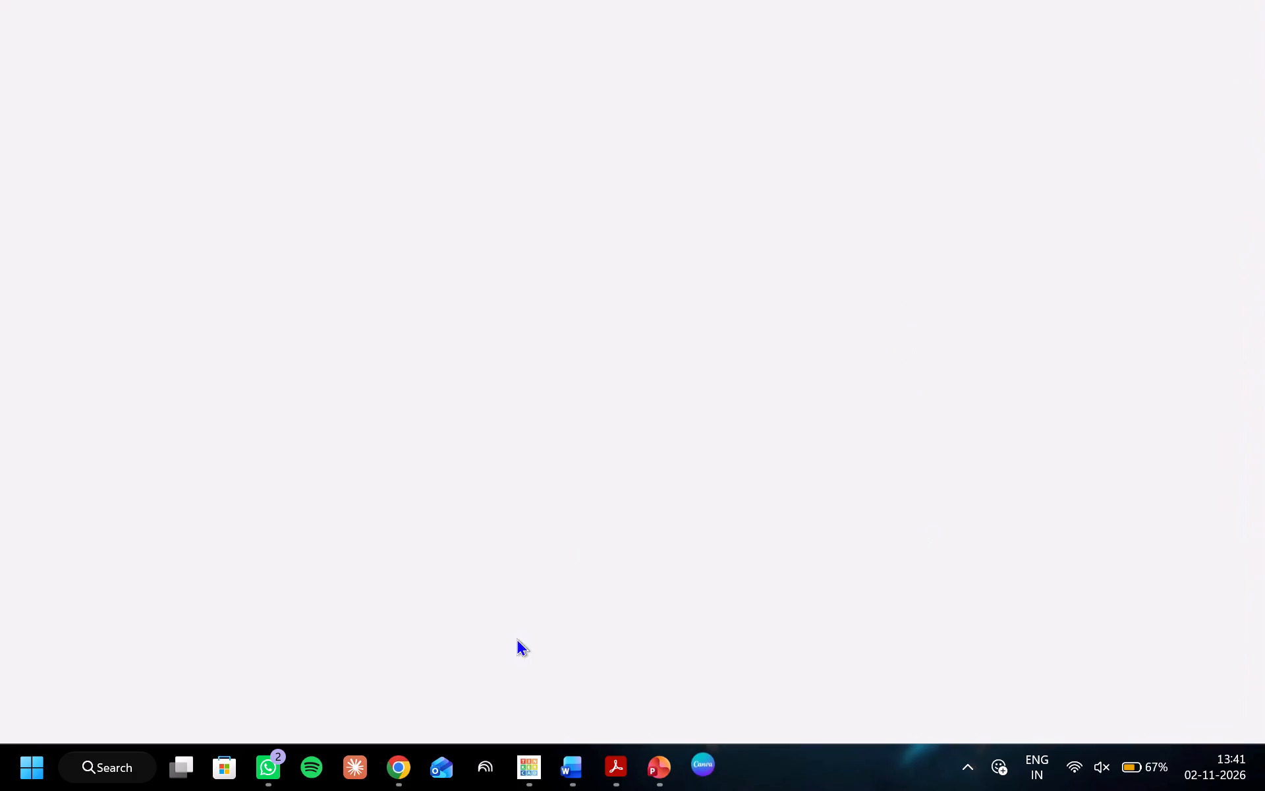
Close the open Word, Adobe Acrobat and Canva windows.
left_click(578, 781)
left_click(1264, 0)
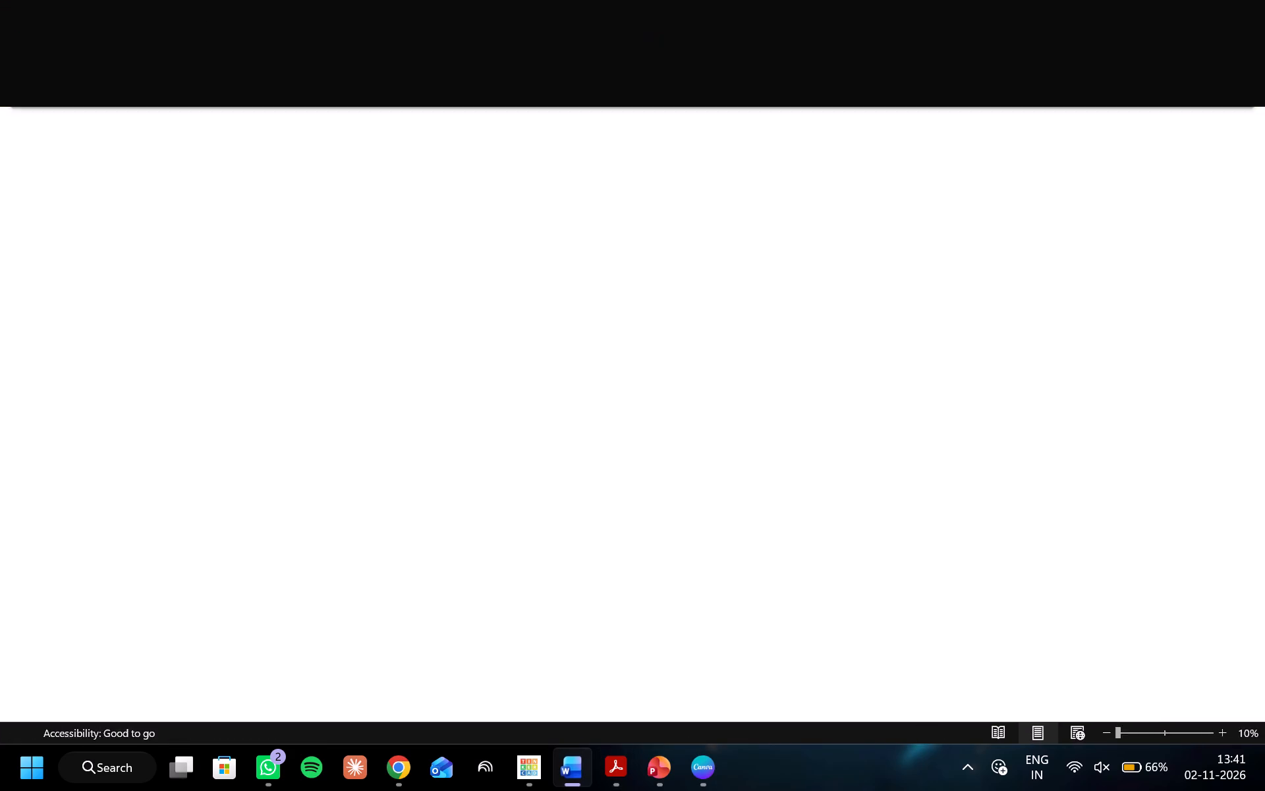
left_click(573, 755)
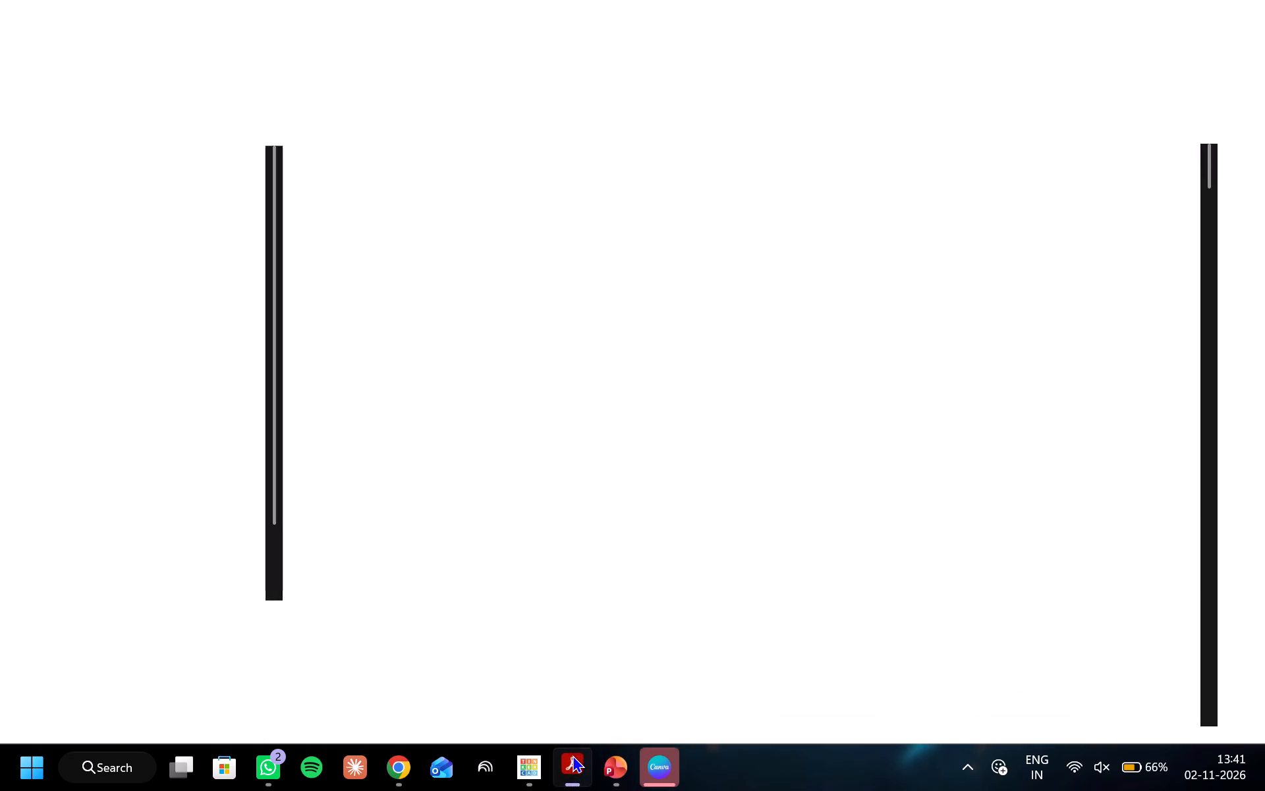
left_click(1264, 0)
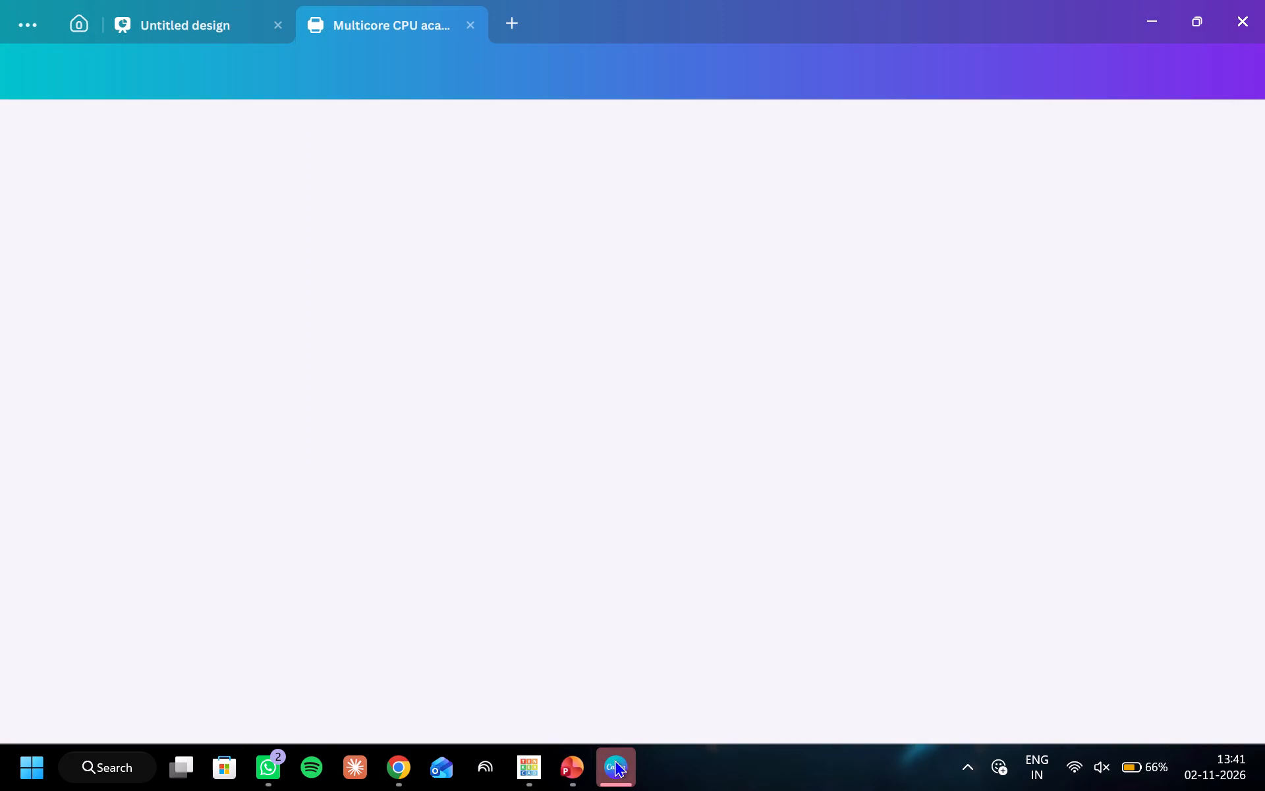
left_click(615, 759)
left_click(1264, 0)
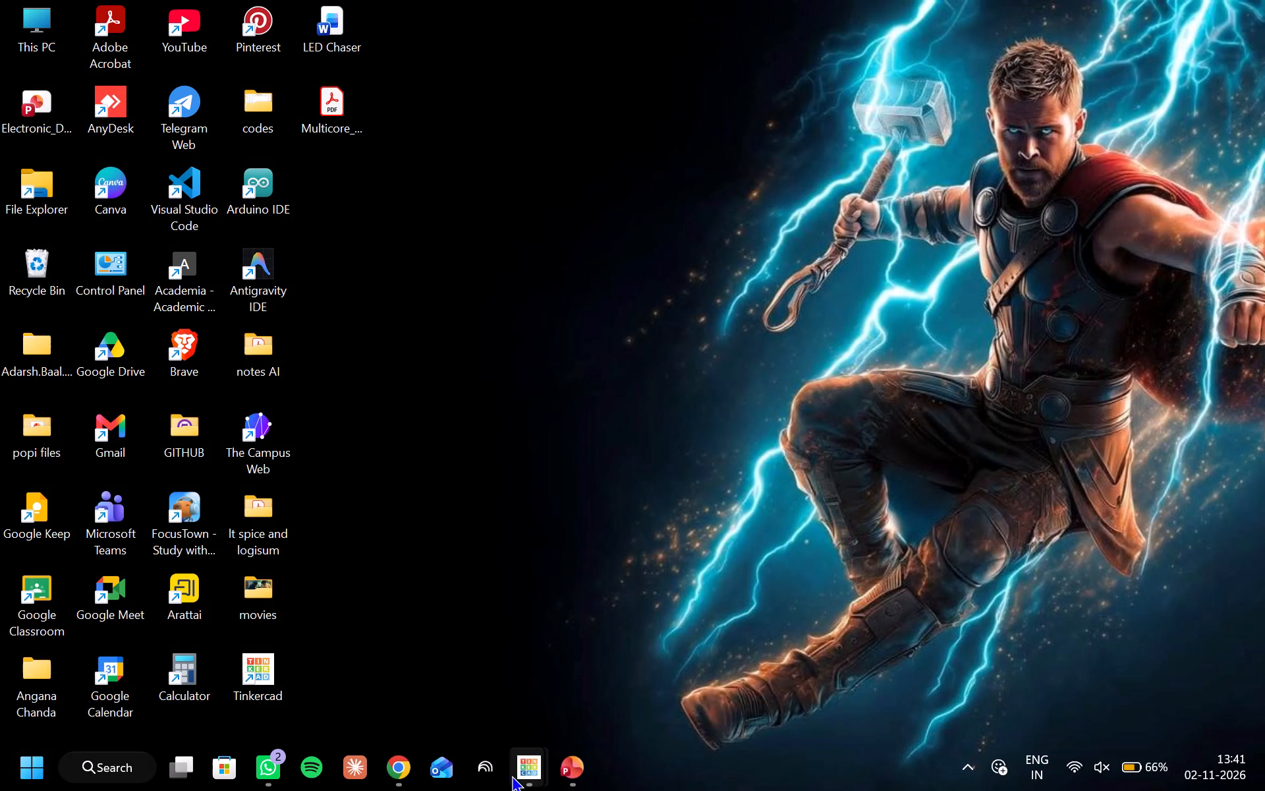
Switch to the LED Chaser presentation in PowerPoint and go back to its title slide.
left_click(581, 767)
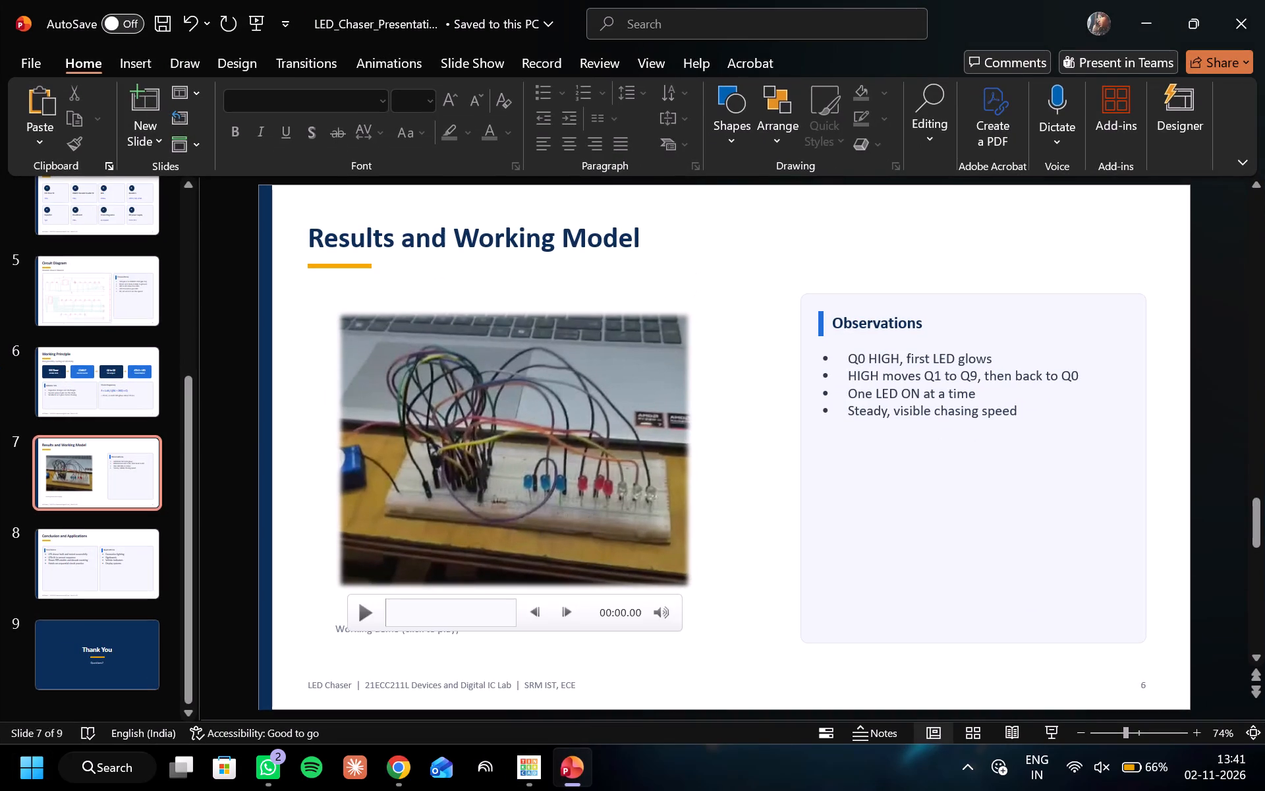
scroll(715, 433, "up", 18)
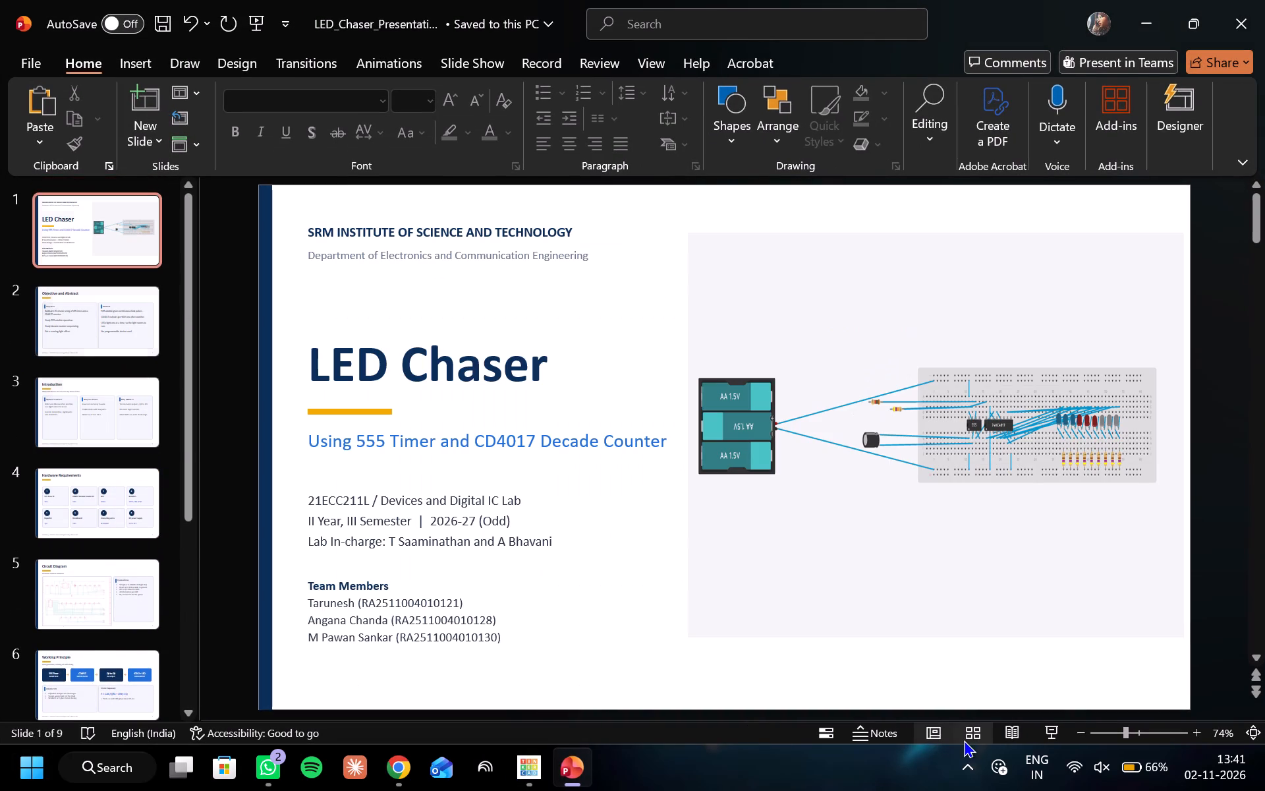
scroll(964, 740, "up", 4)
Show the hidden background apps in the system tray.
left_click(967, 761)
scroll(967, 761, "up", 2)
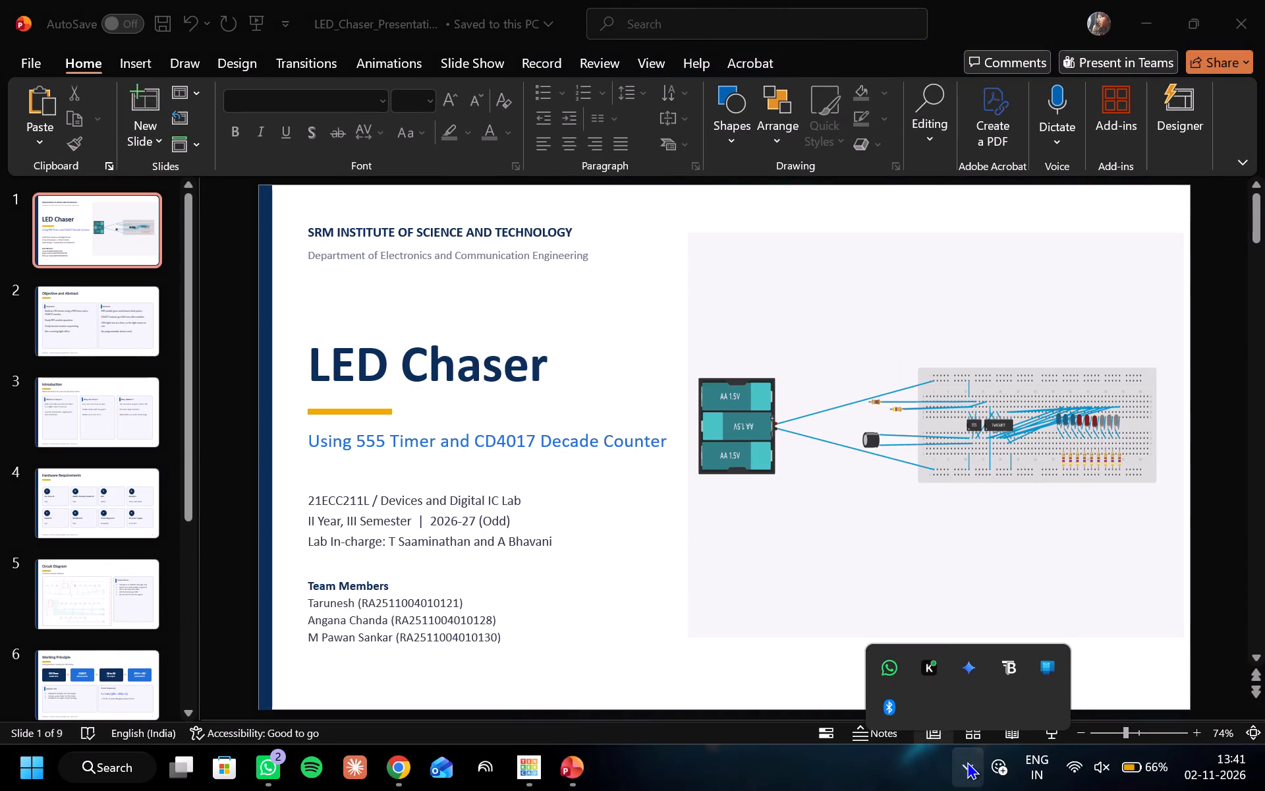
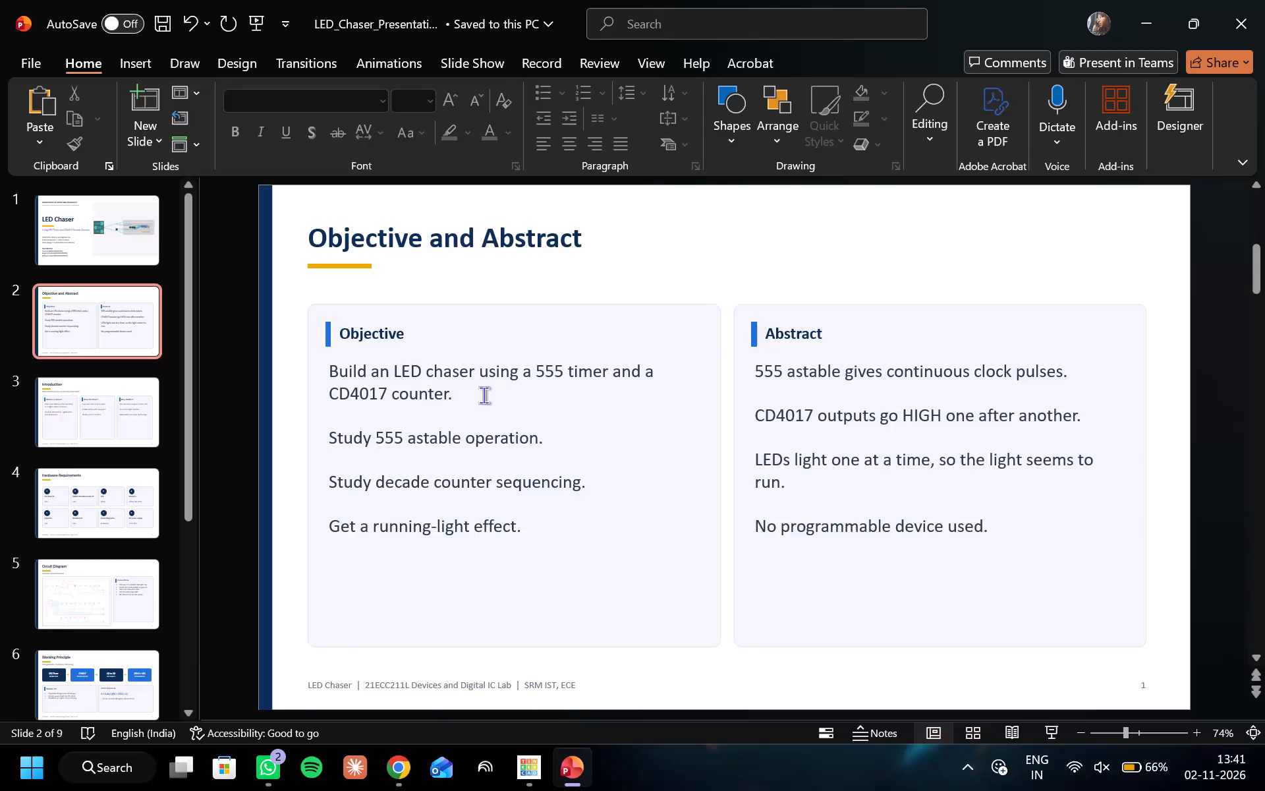
Look through the LED Chaser slides from the title slide to the Results and Working Model slide.
scroll(402, 477, "up", 3)
scroll(503, 425, "up", 2)
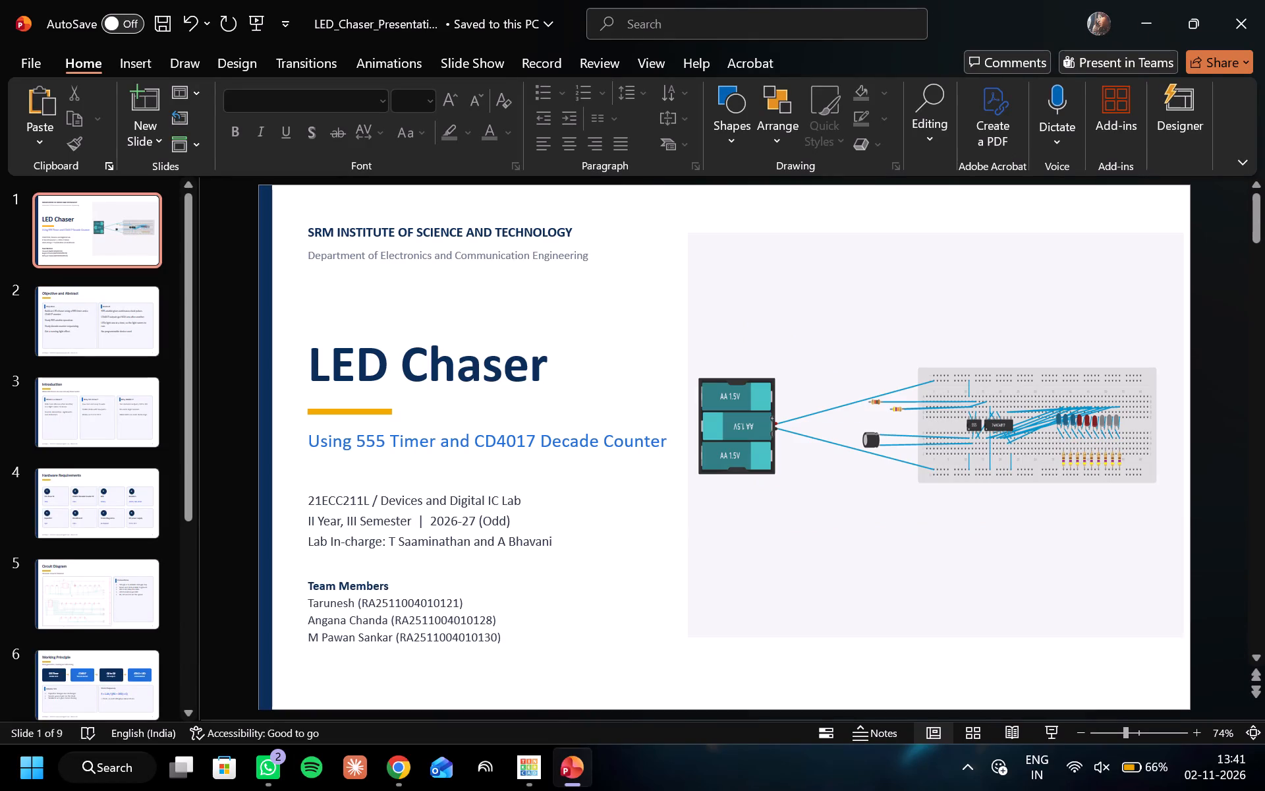
scroll(658, 367, "down", 2)
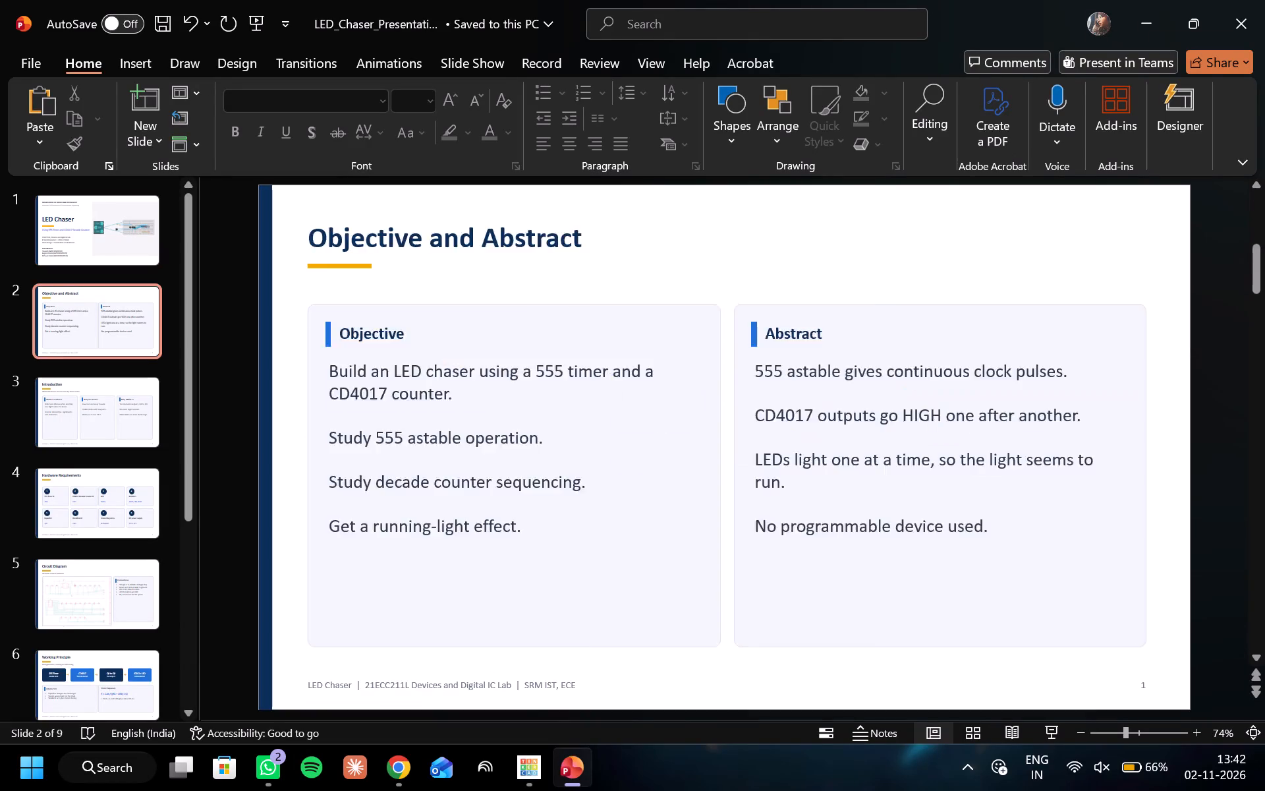
scroll(586, 390, "down", 3)
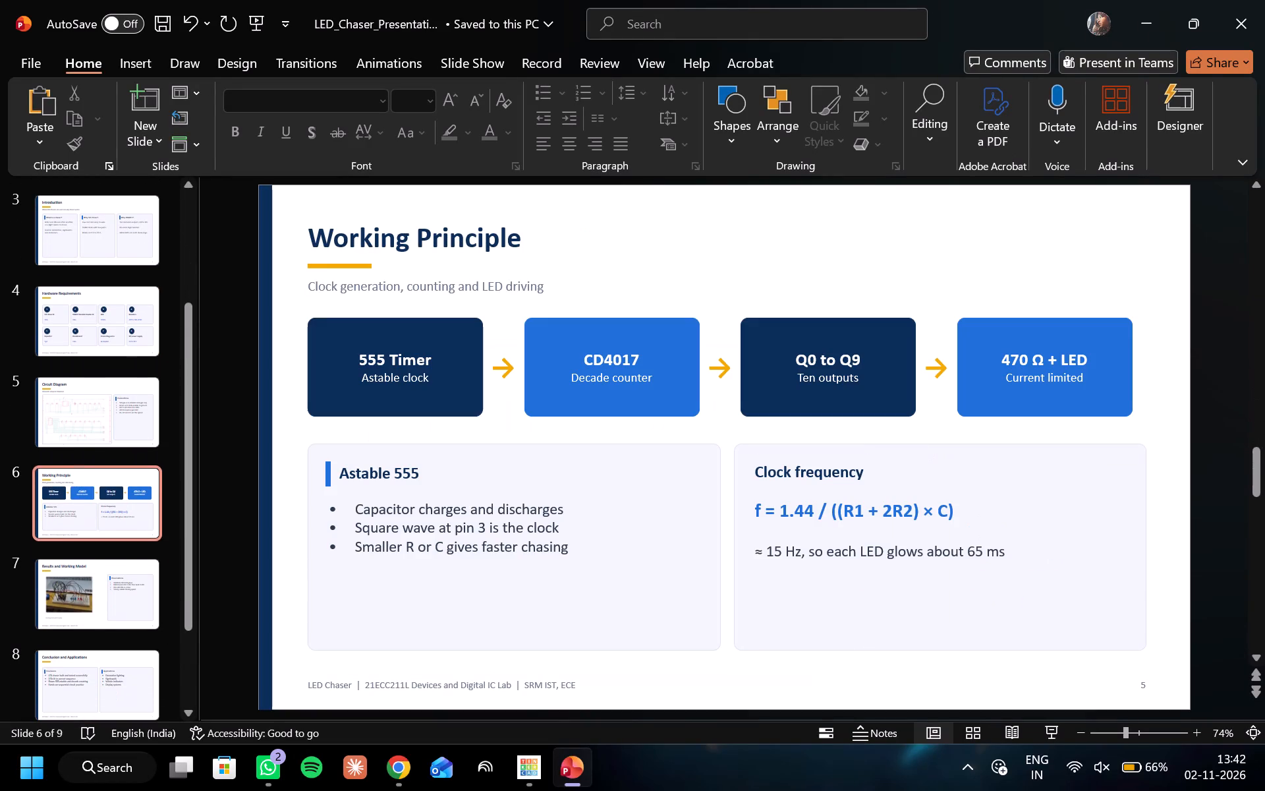
scroll(585, 392, "down", 3)
scroll(584, 392, "up", 2)
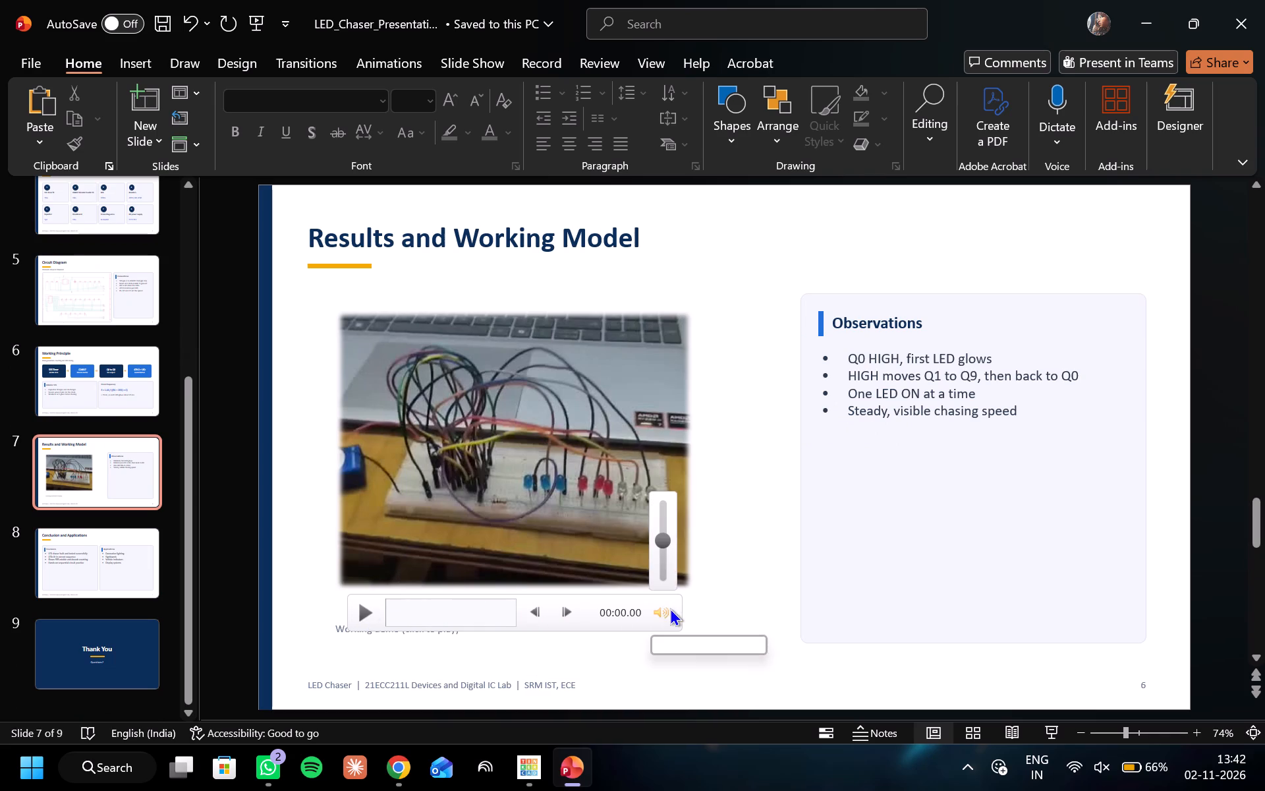
Mute the working demo video on the Results and Working Model slide.
left_click(658, 613)
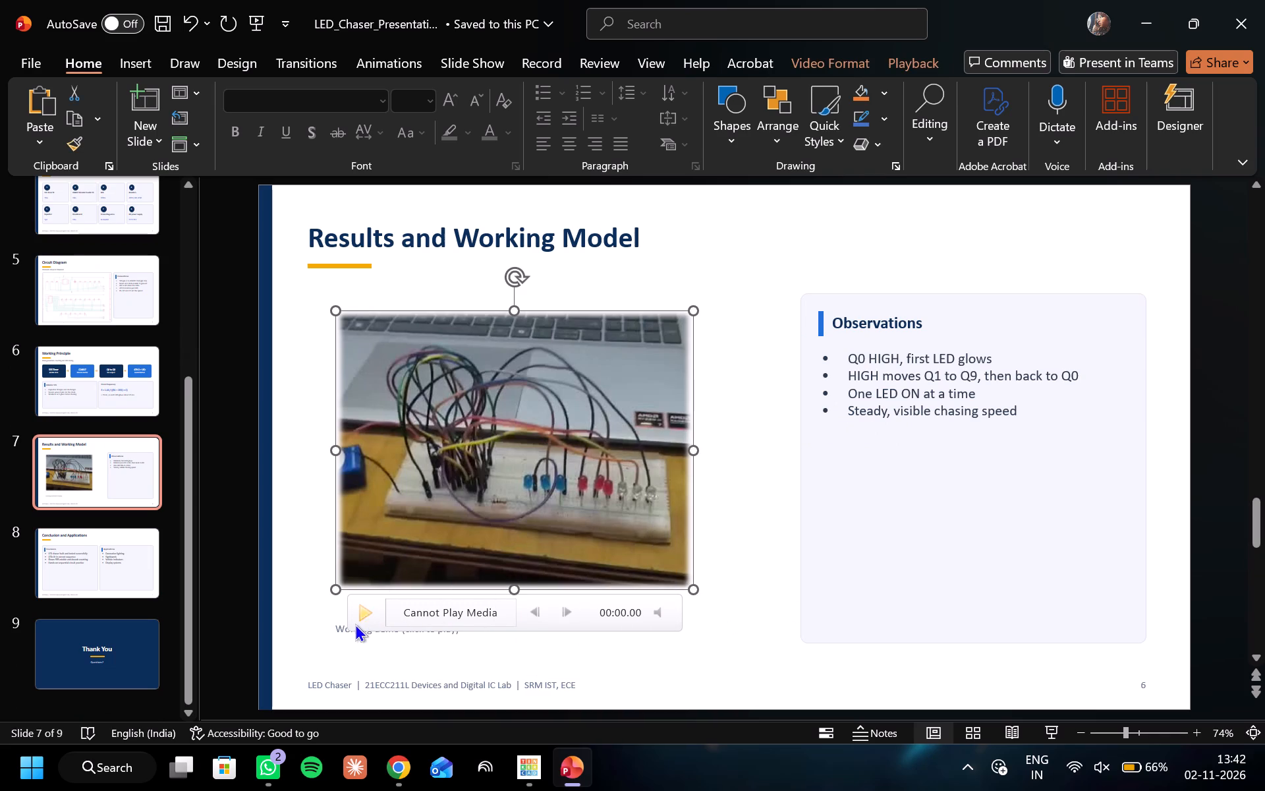
Play the working demo video on the Results and Working Model slide through to its end.
left_click(356, 612)
left_click(366, 610)
left_click(721, 570)
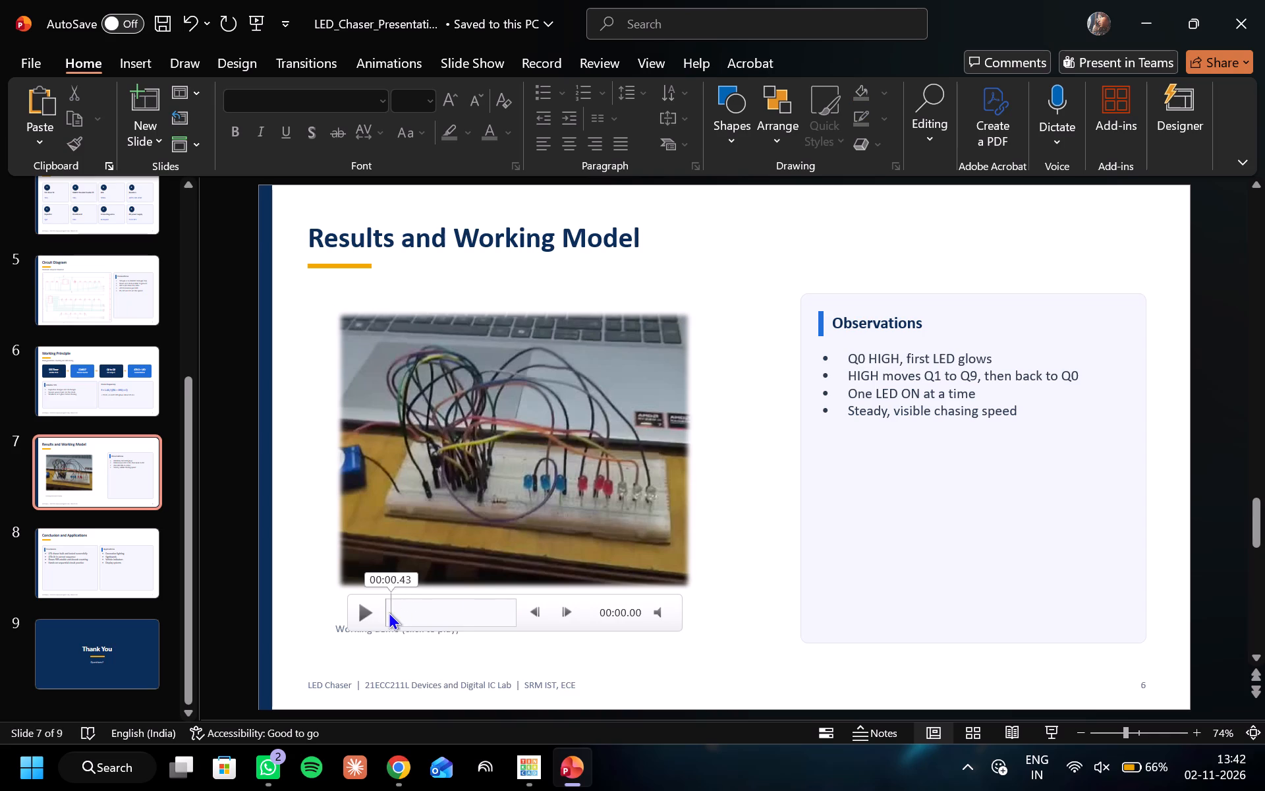
left_click(370, 612)
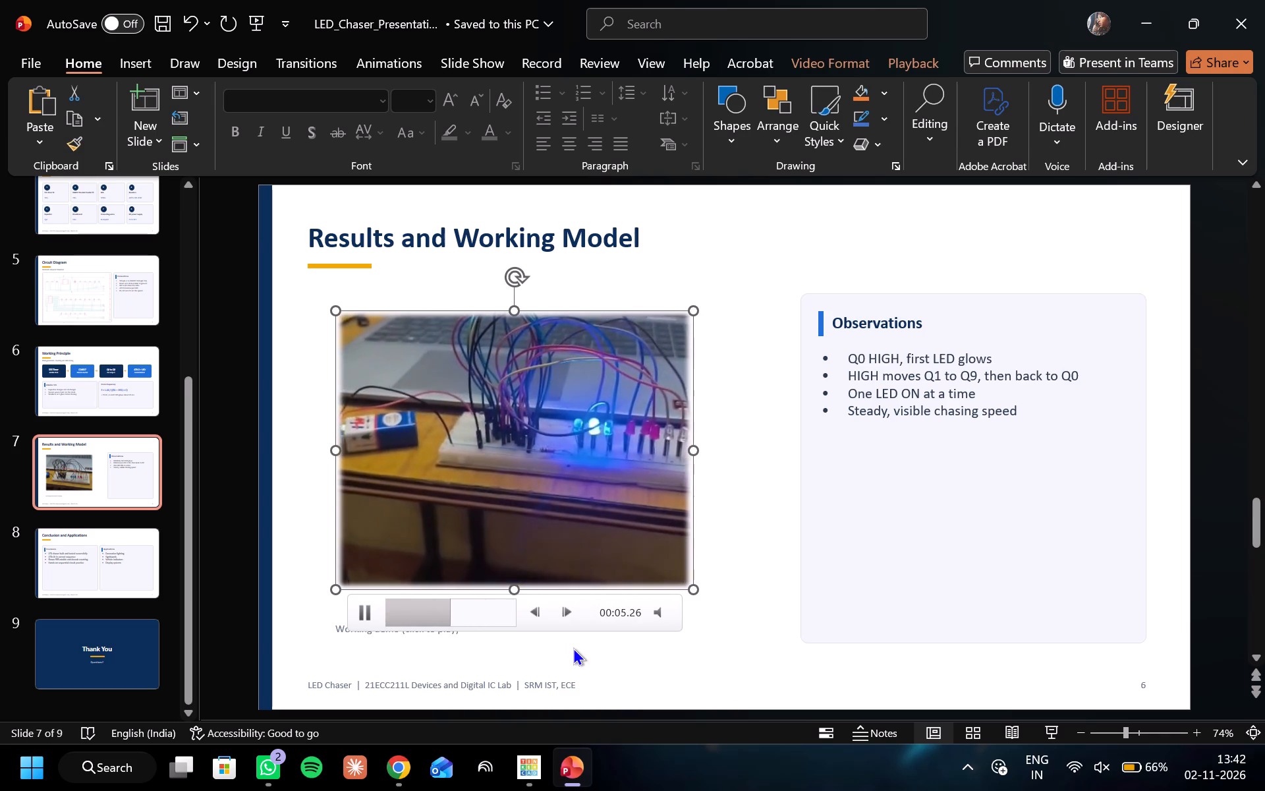
left_click(764, 512)
left_click(352, 616)
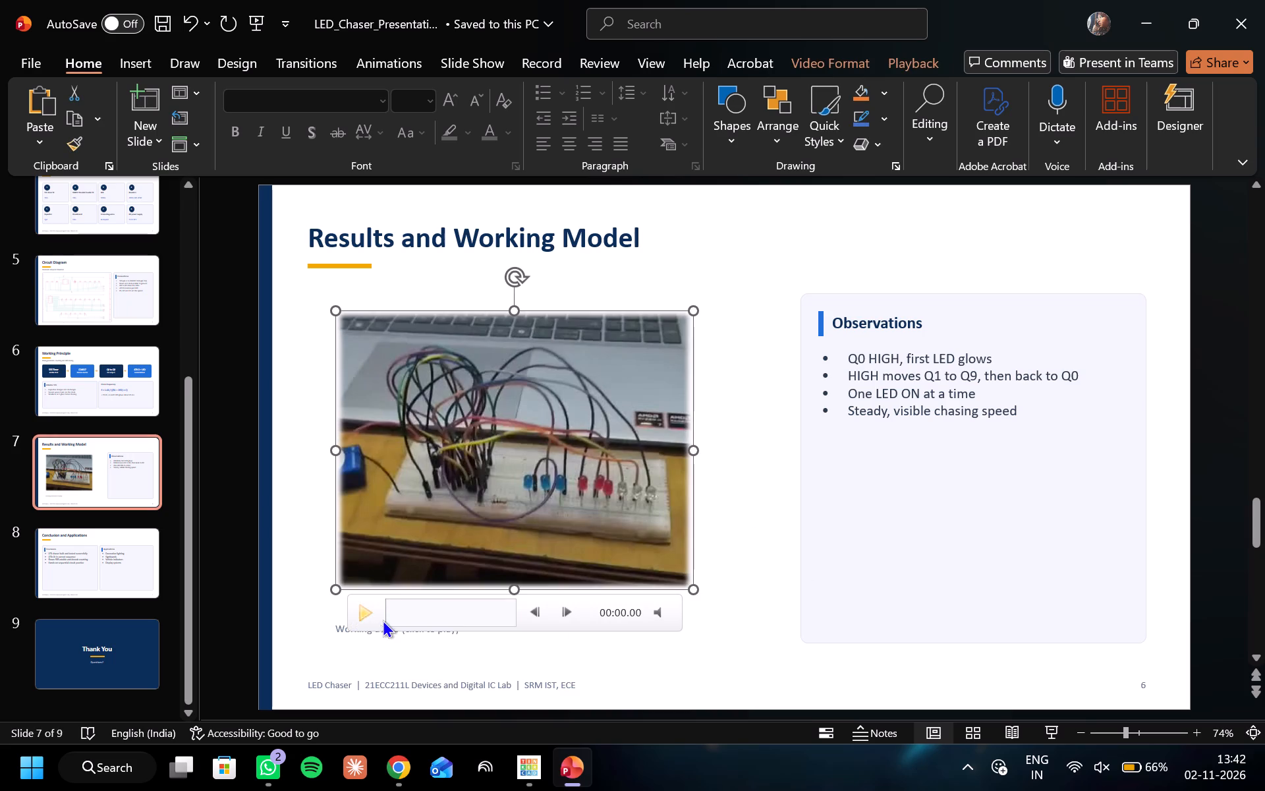
left_click(366, 620)
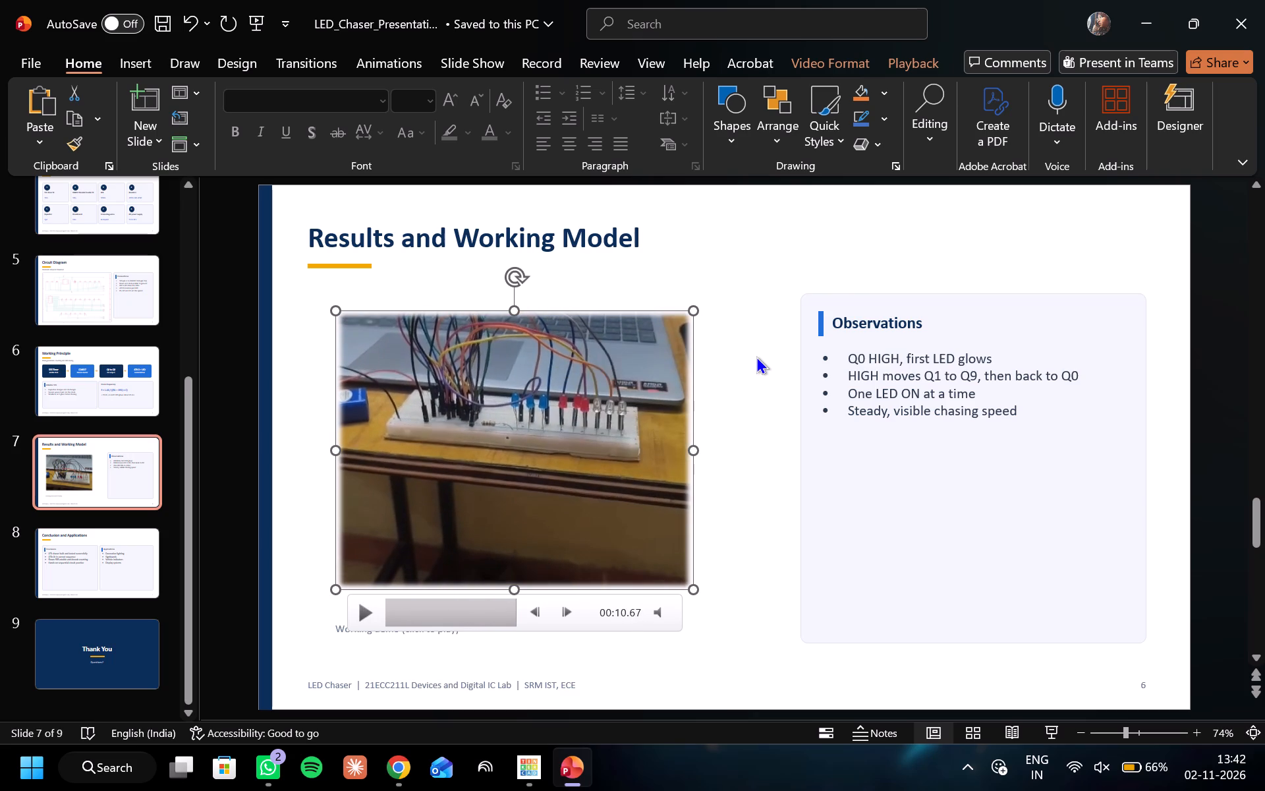
left_click(783, 485)
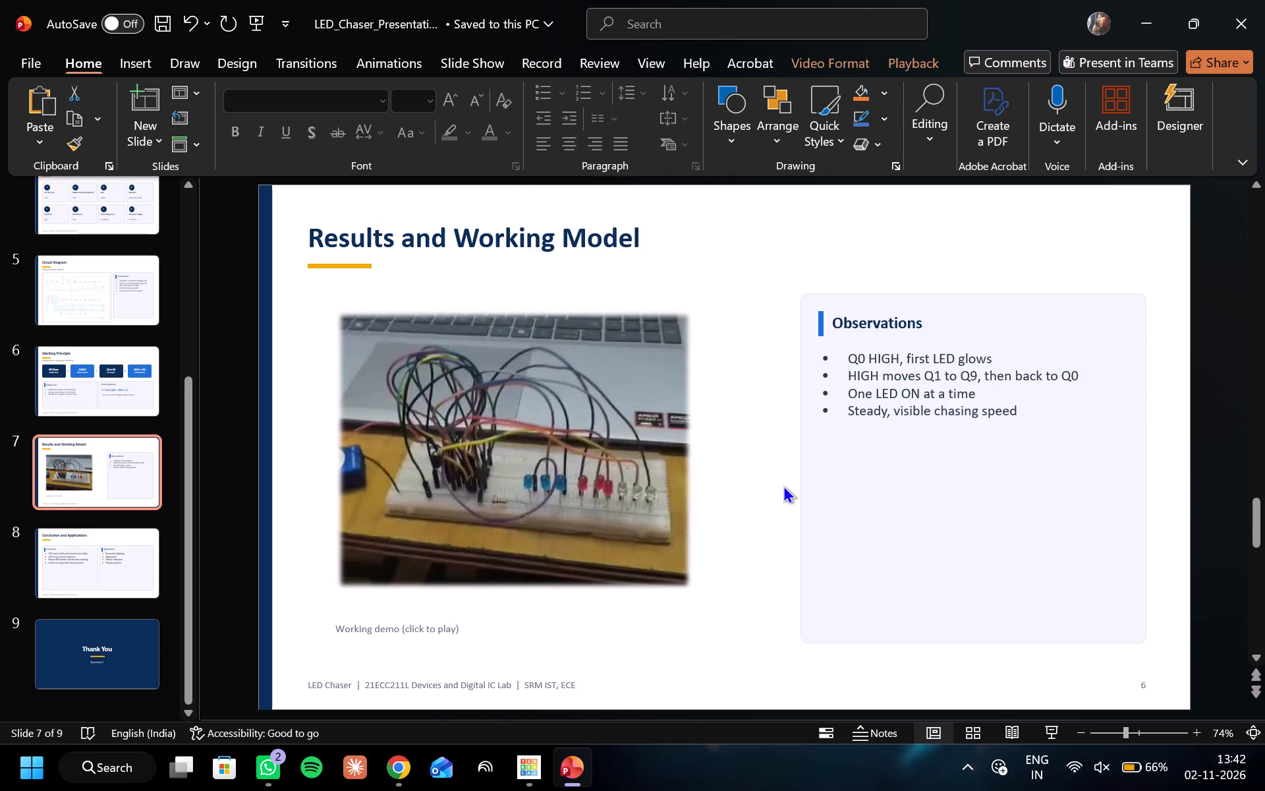
Look back over the slides from Conclusion and Applications to Hardware Requirements, checking the listed components and values.
scroll(783, 485, "down", 2)
scroll(781, 447, "up", 1)
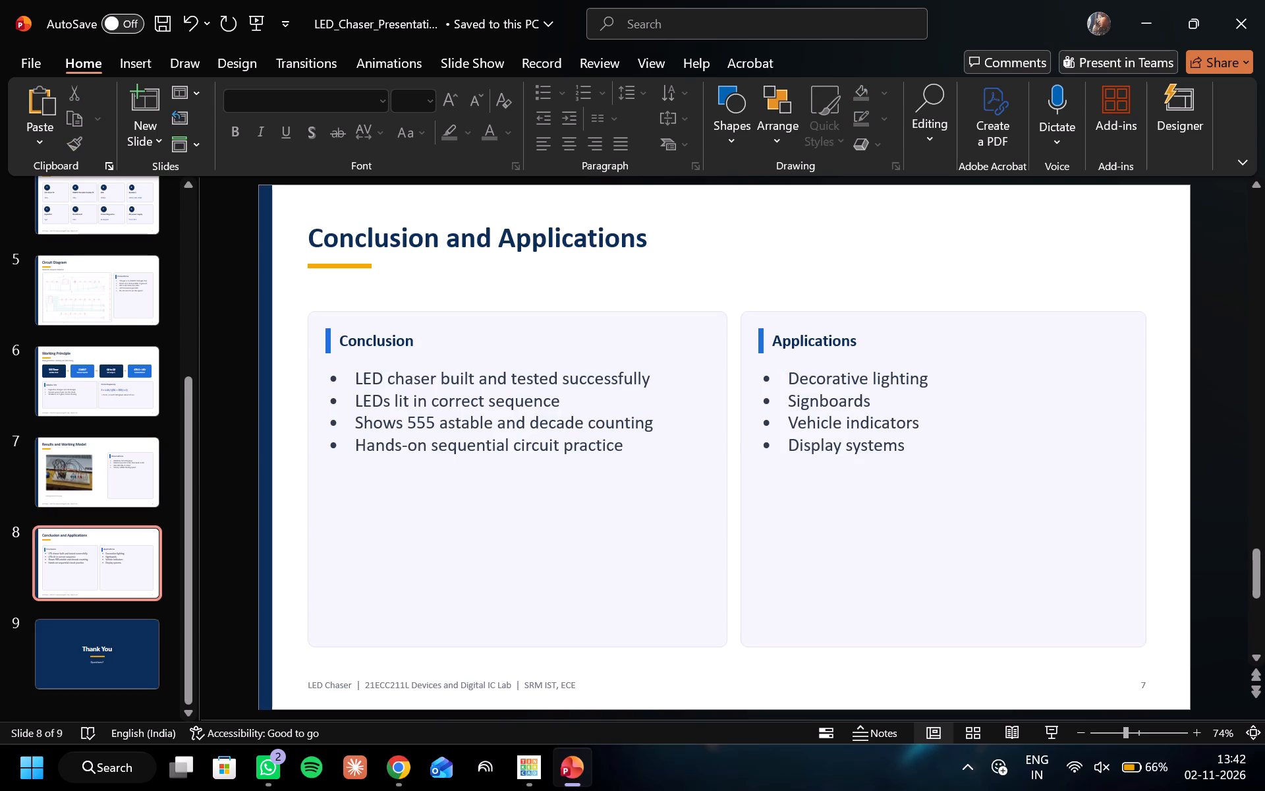
scroll(781, 447, "up", 2)
scroll(779, 447, "down", 1)
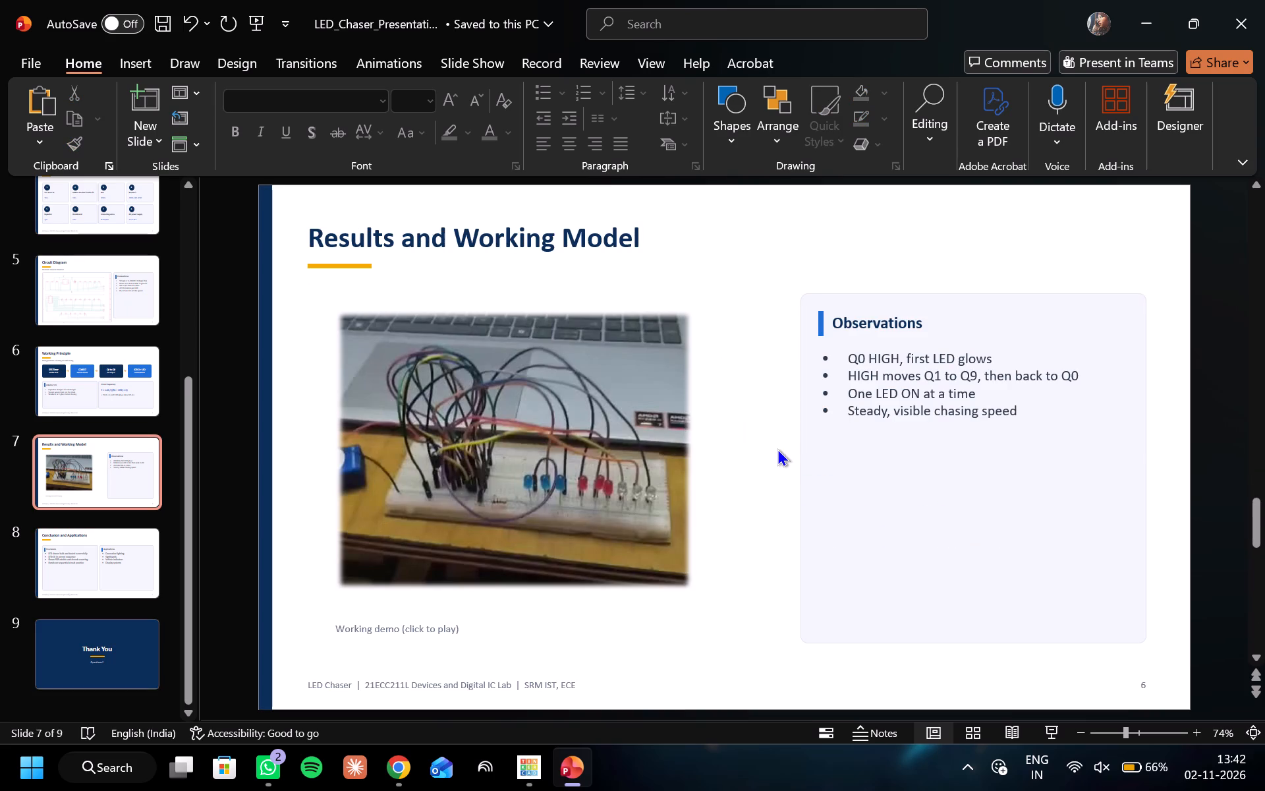
scroll(777, 448, "up", 2)
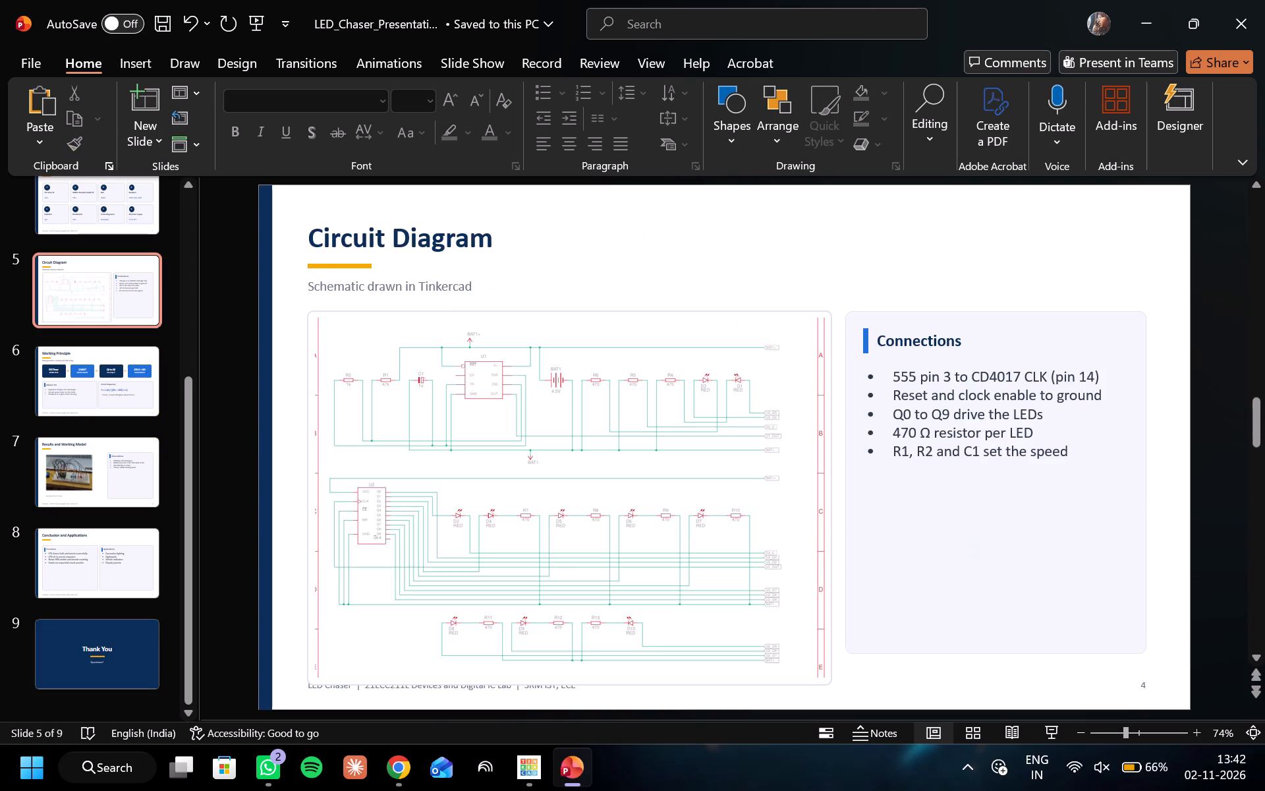
scroll(777, 448, "down", 1)
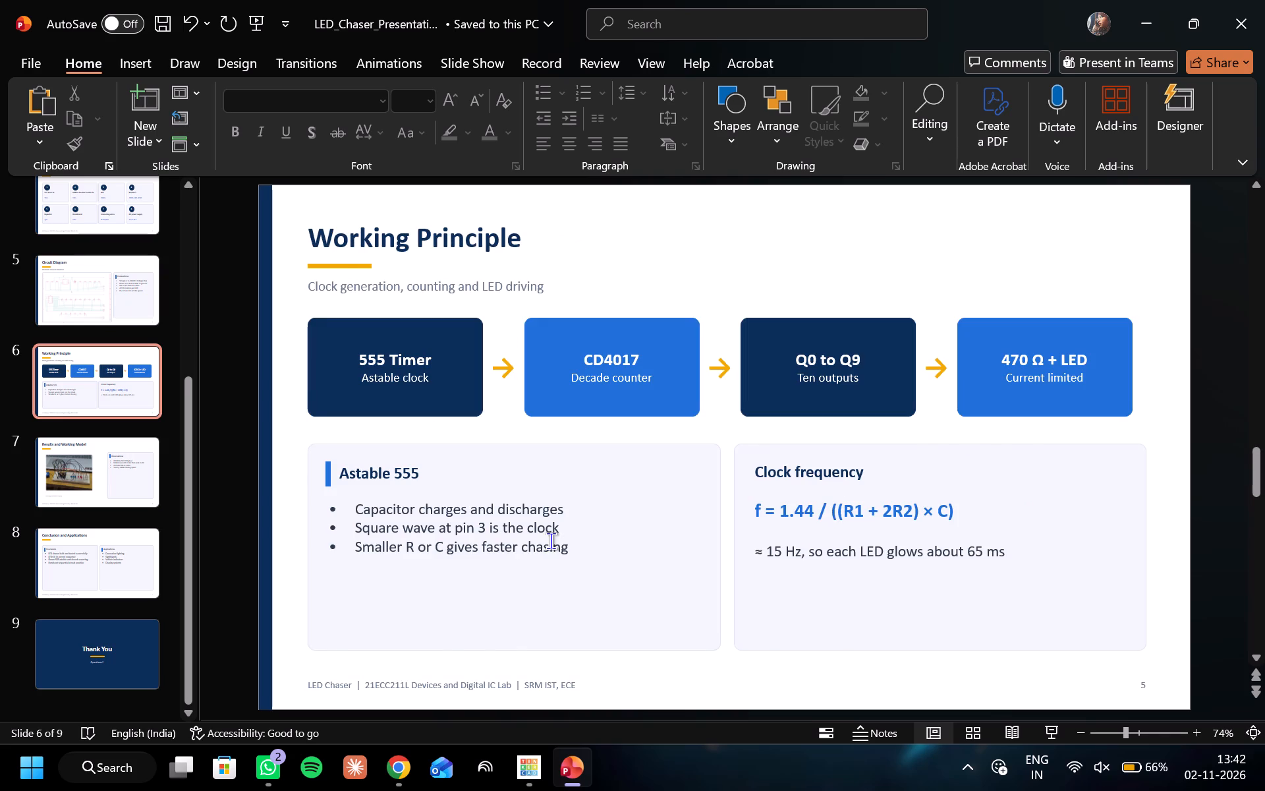
scroll(550, 541, "up", 2)
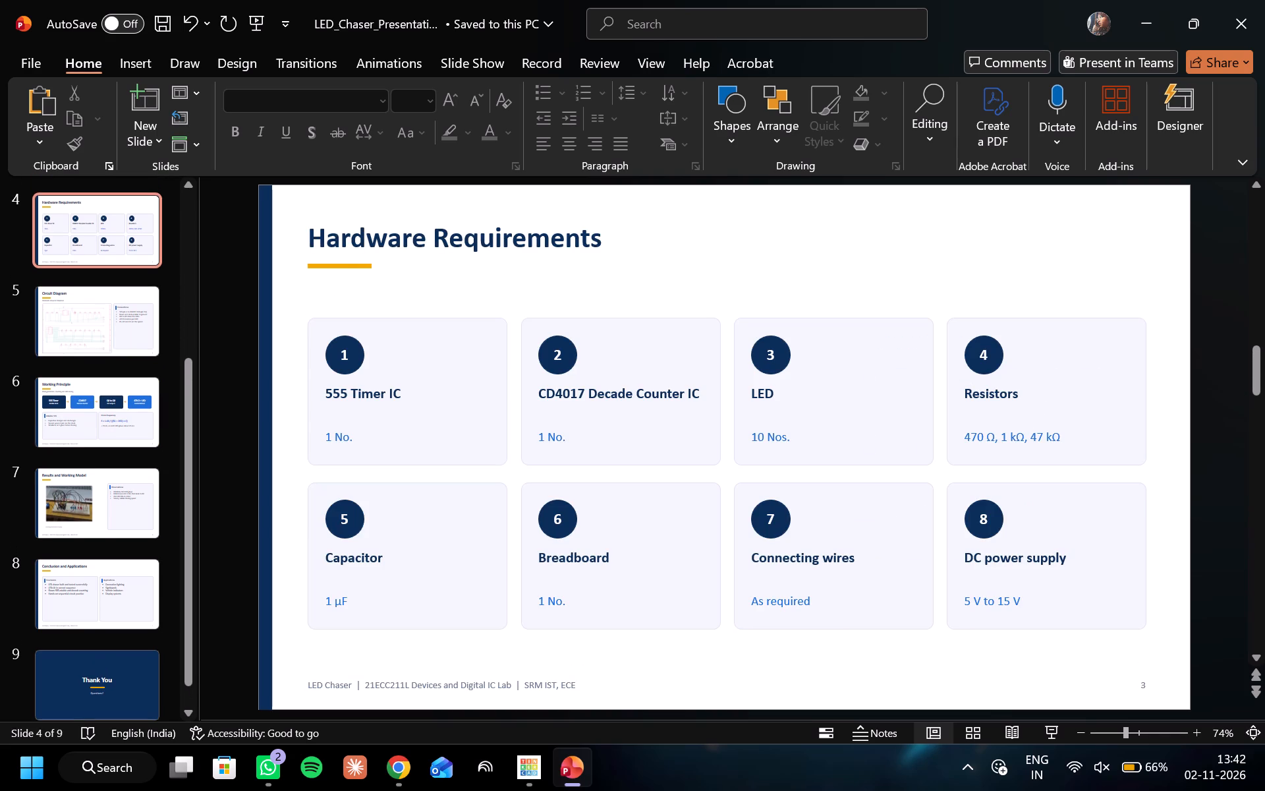
scroll(536, 495, "up", 1)
scroll(544, 496, "down", 1)
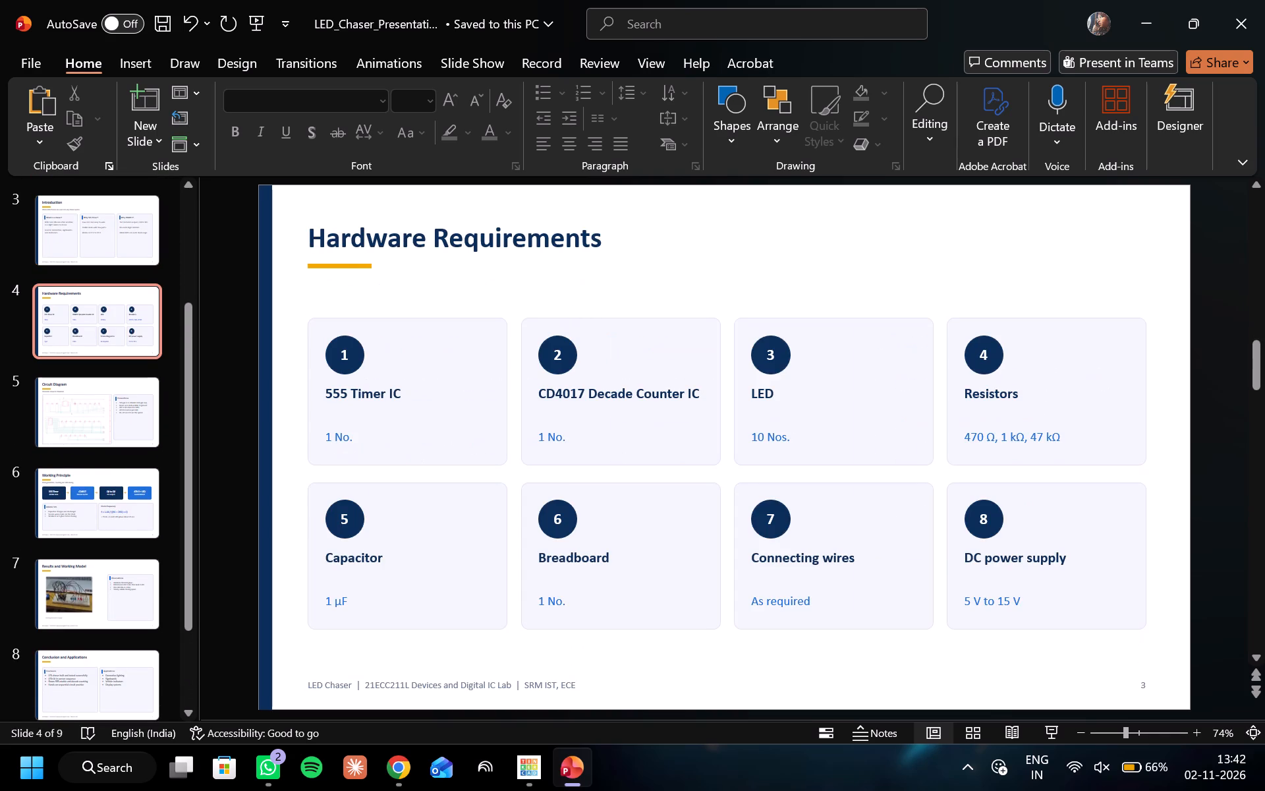
scroll(575, 525, "down", 1)
scroll(575, 525, "up", 1)
left_click(559, 603)
left_click(621, 670)
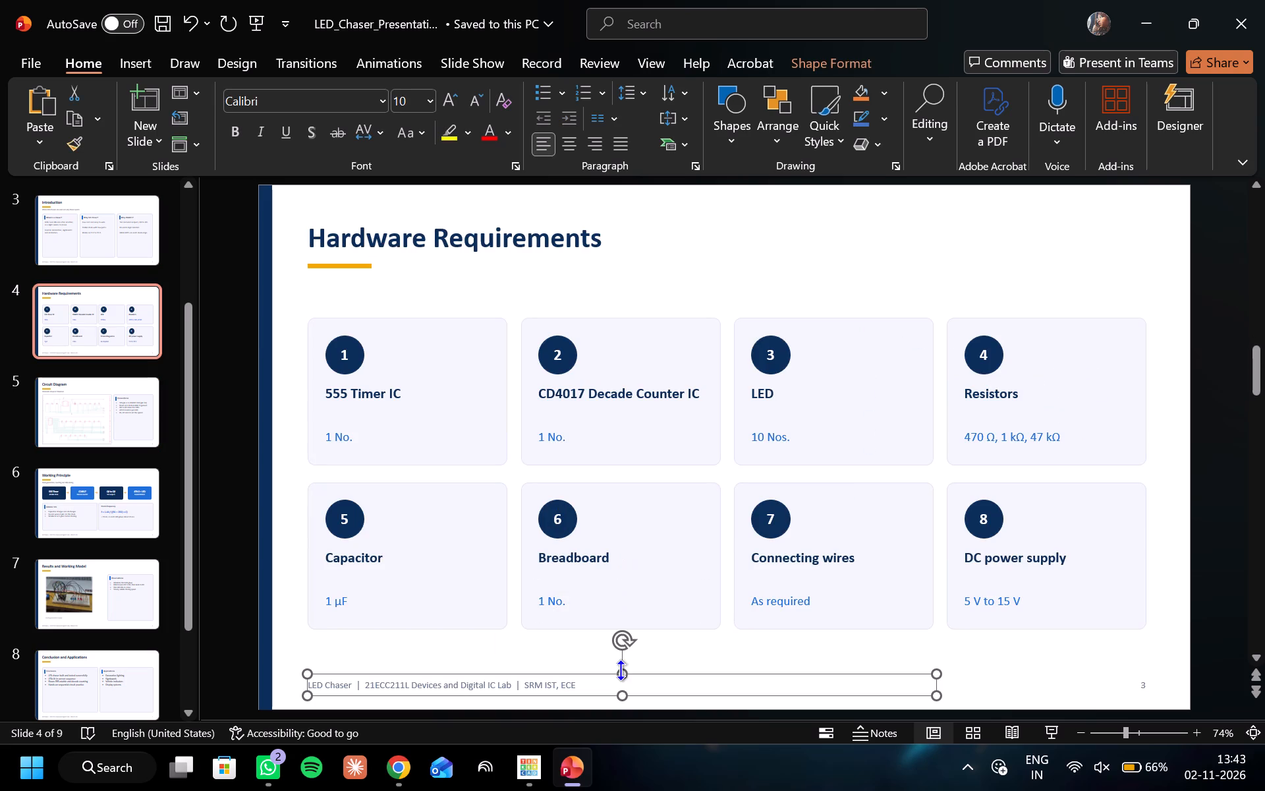
left_click(726, 629)
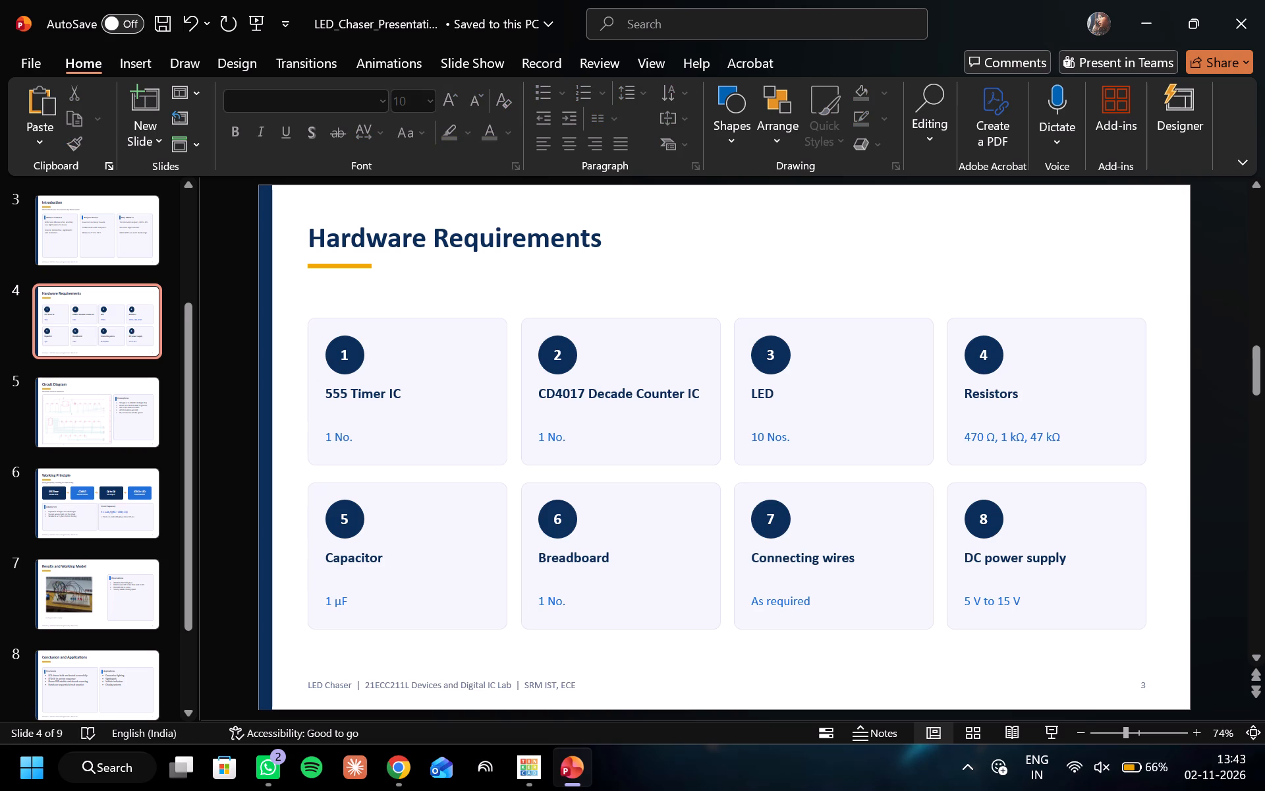
Read through the slides from the title slide to Working Principle, examining the Circuit Diagram schematic closely.
scroll(584, 610, "up", 2)
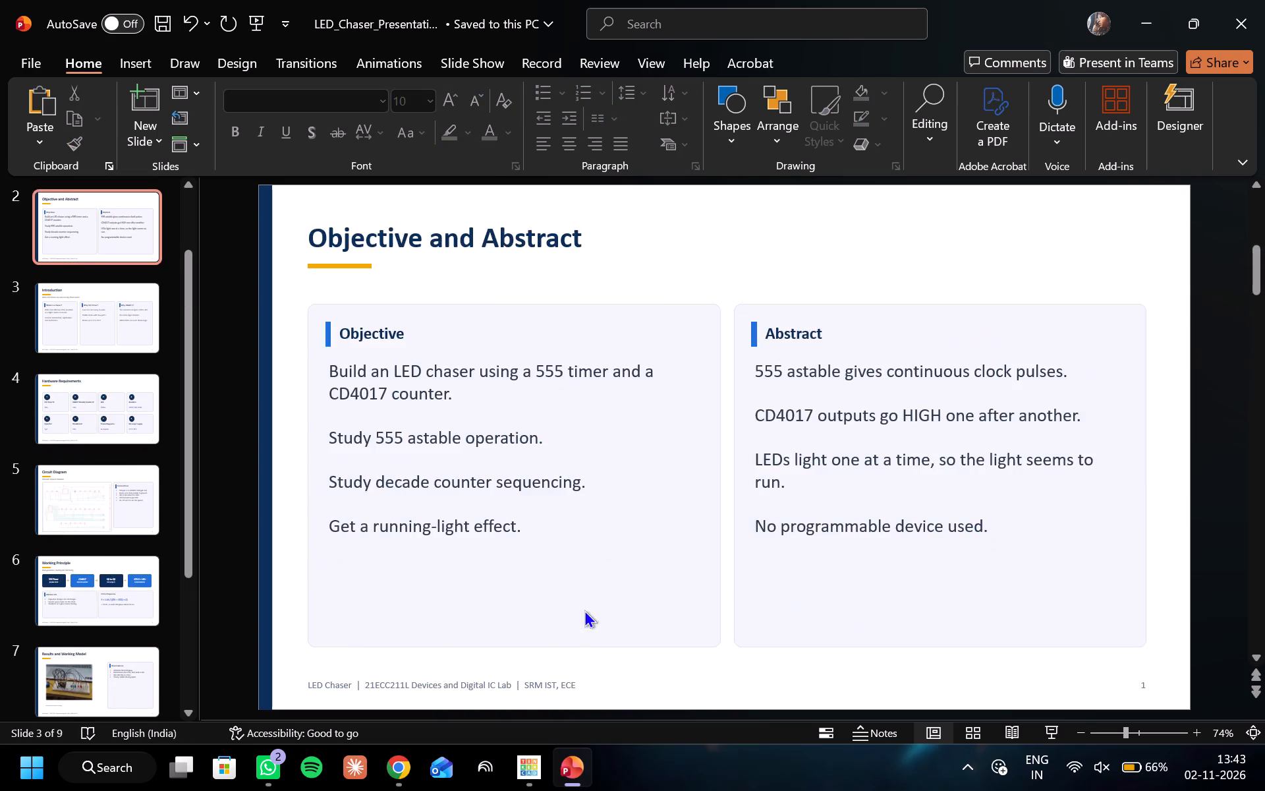
scroll(584, 610, "up", 2)
scroll(584, 610, "down", 1)
scroll(584, 610, "up", 1)
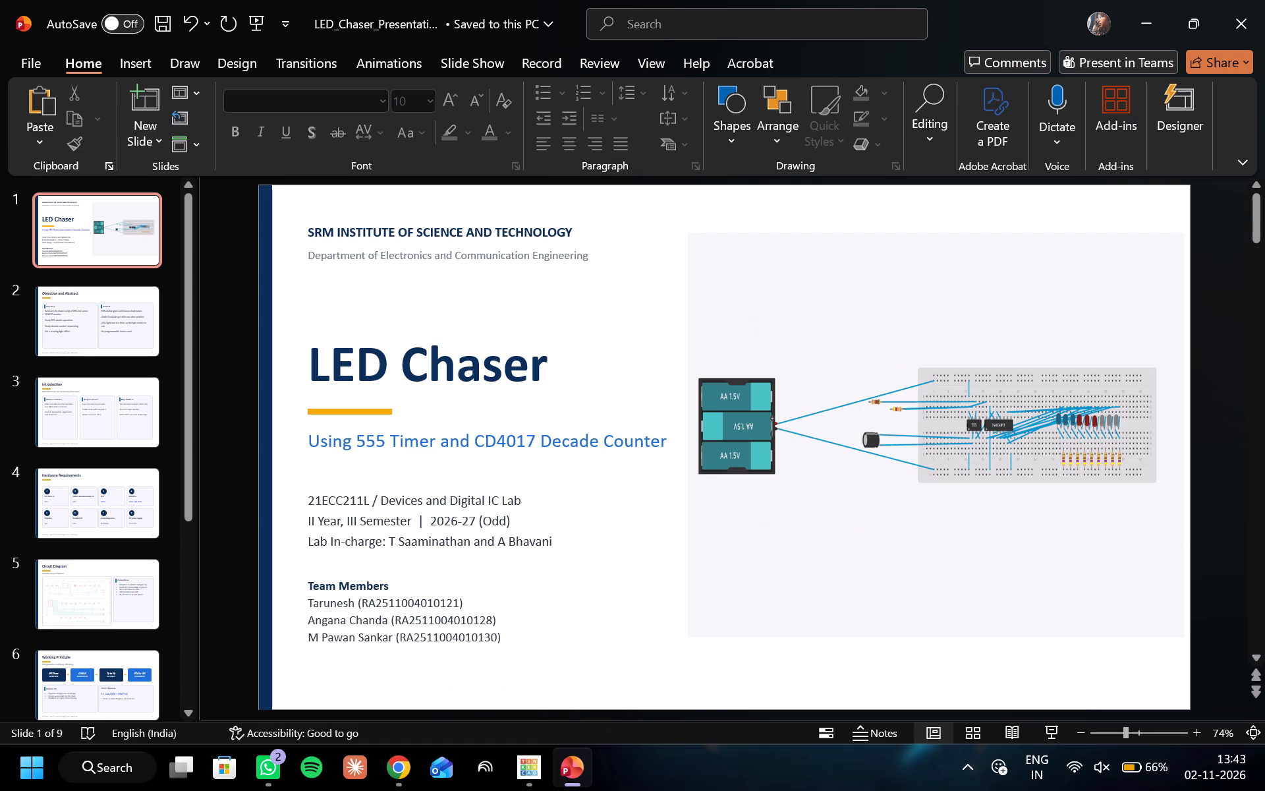
scroll(524, 593, "down", 1)
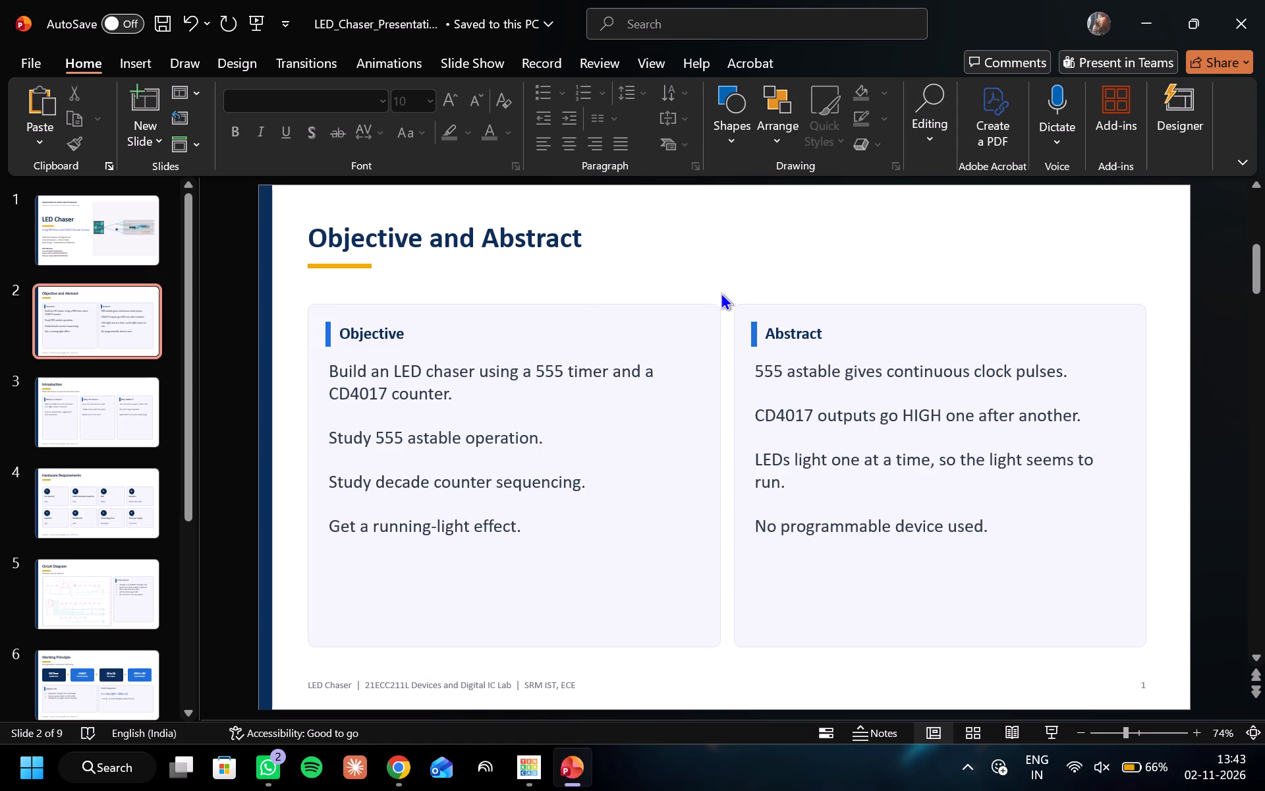
scroll(721, 292, "down", 1)
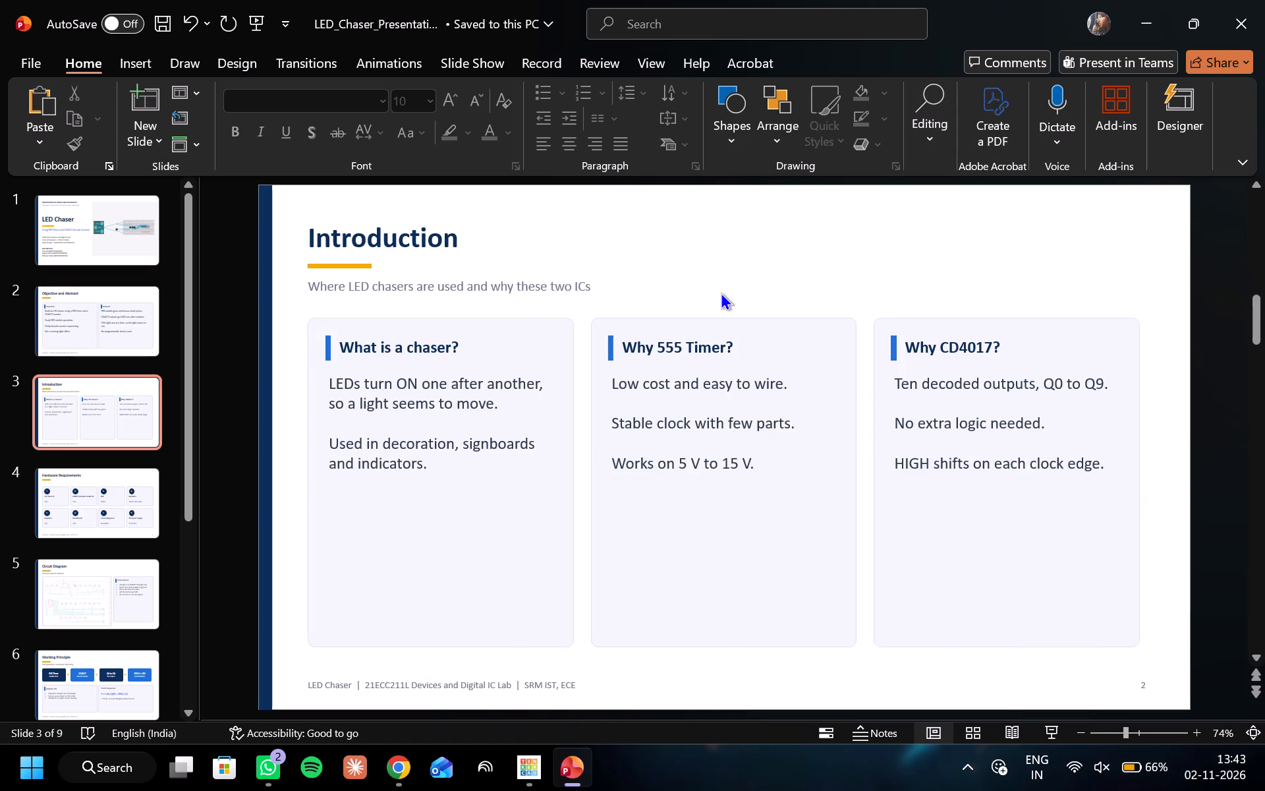
scroll(721, 292, "down", 2)
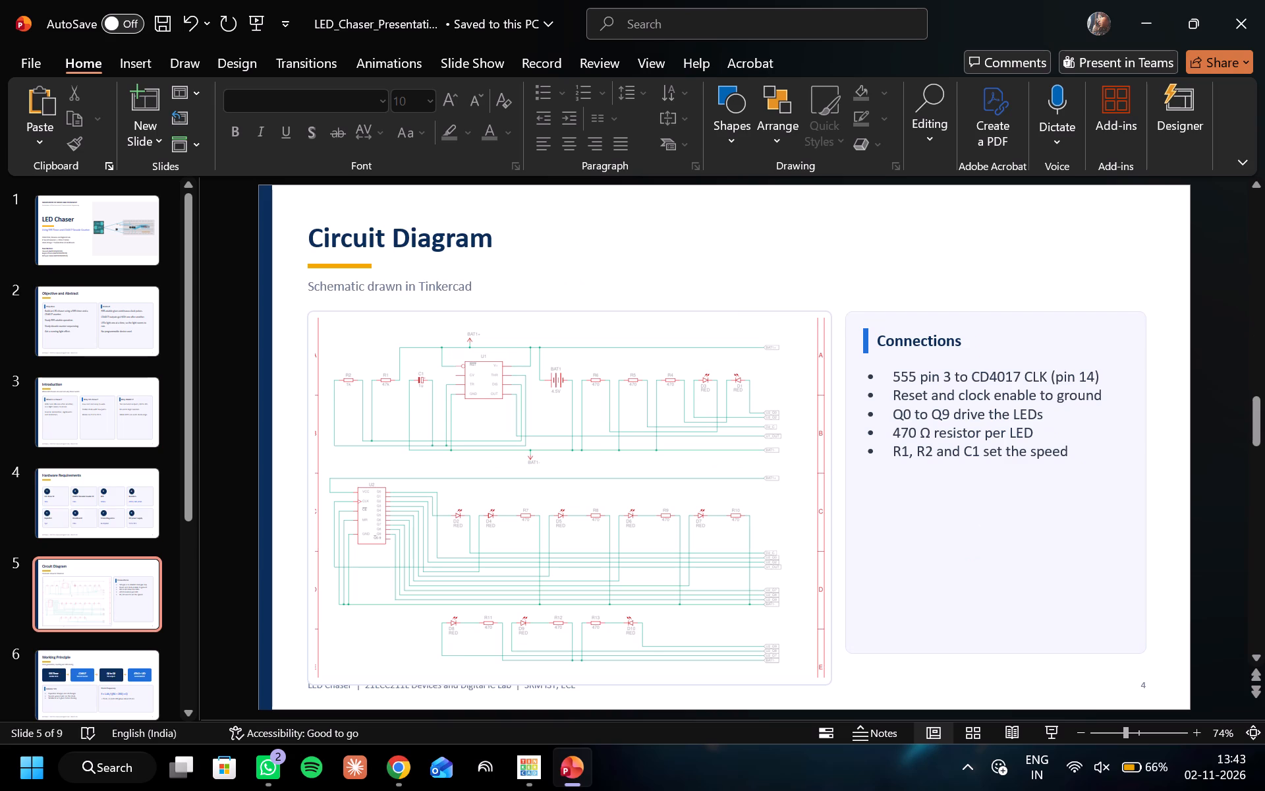
scroll(466, 477, "up", 7, "ctrl")
scroll(466, 477, "down", 5, "ctrl")
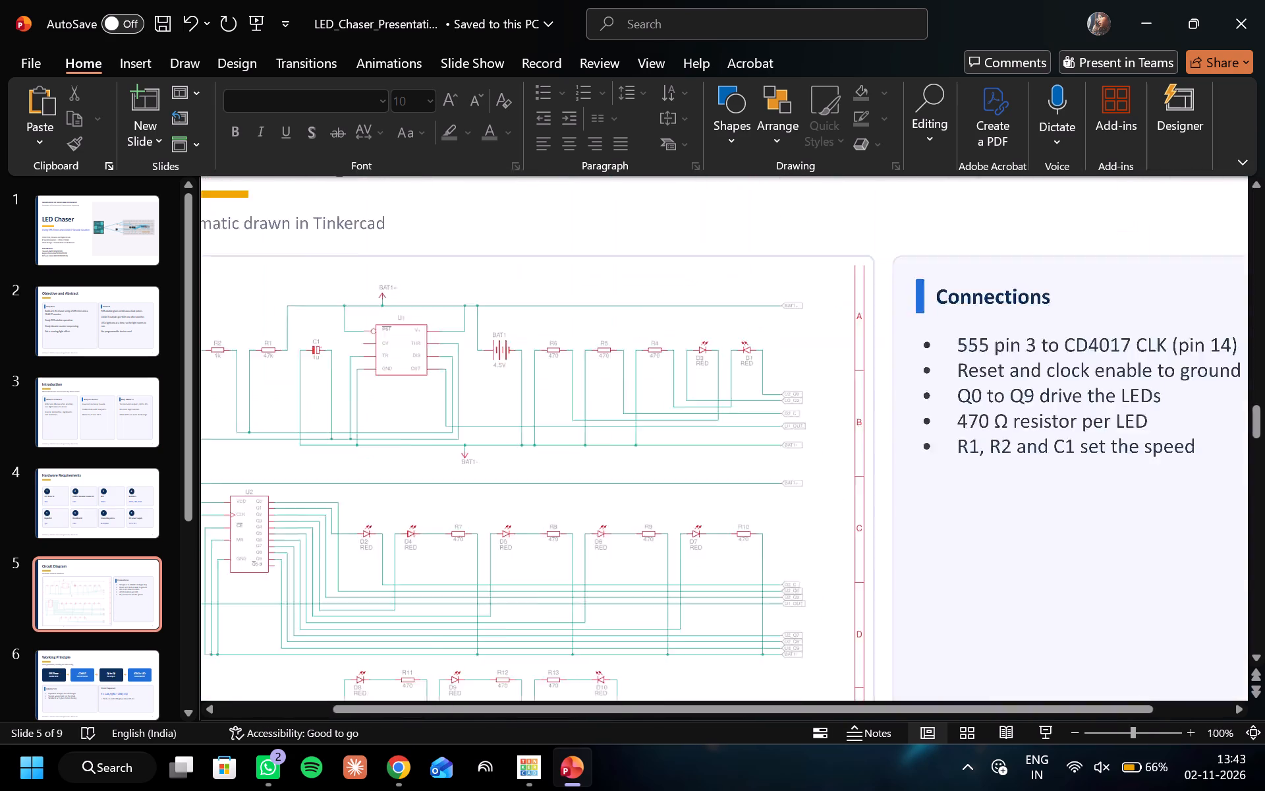
scroll(466, 477, "down", 2, "ctrl")
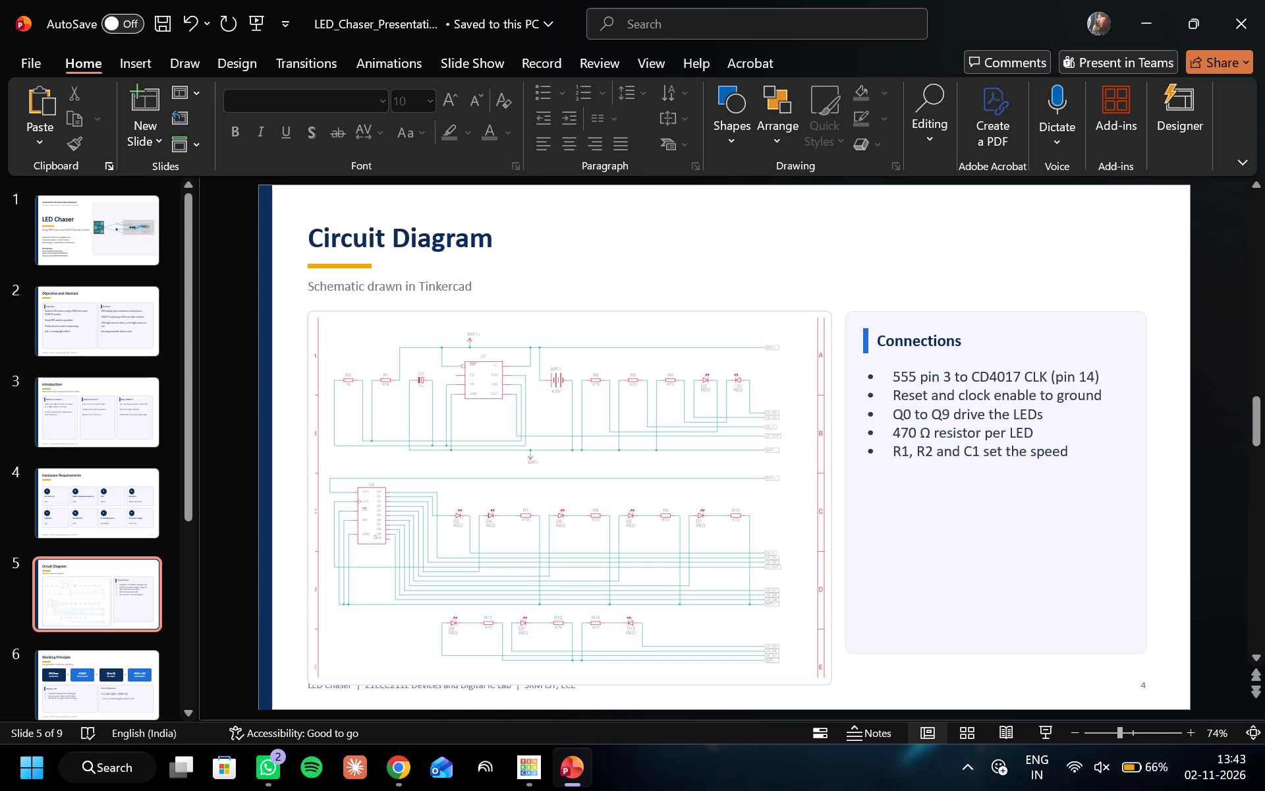
scroll(572, 506, "down", 2)
scroll(574, 499, "up", 1)
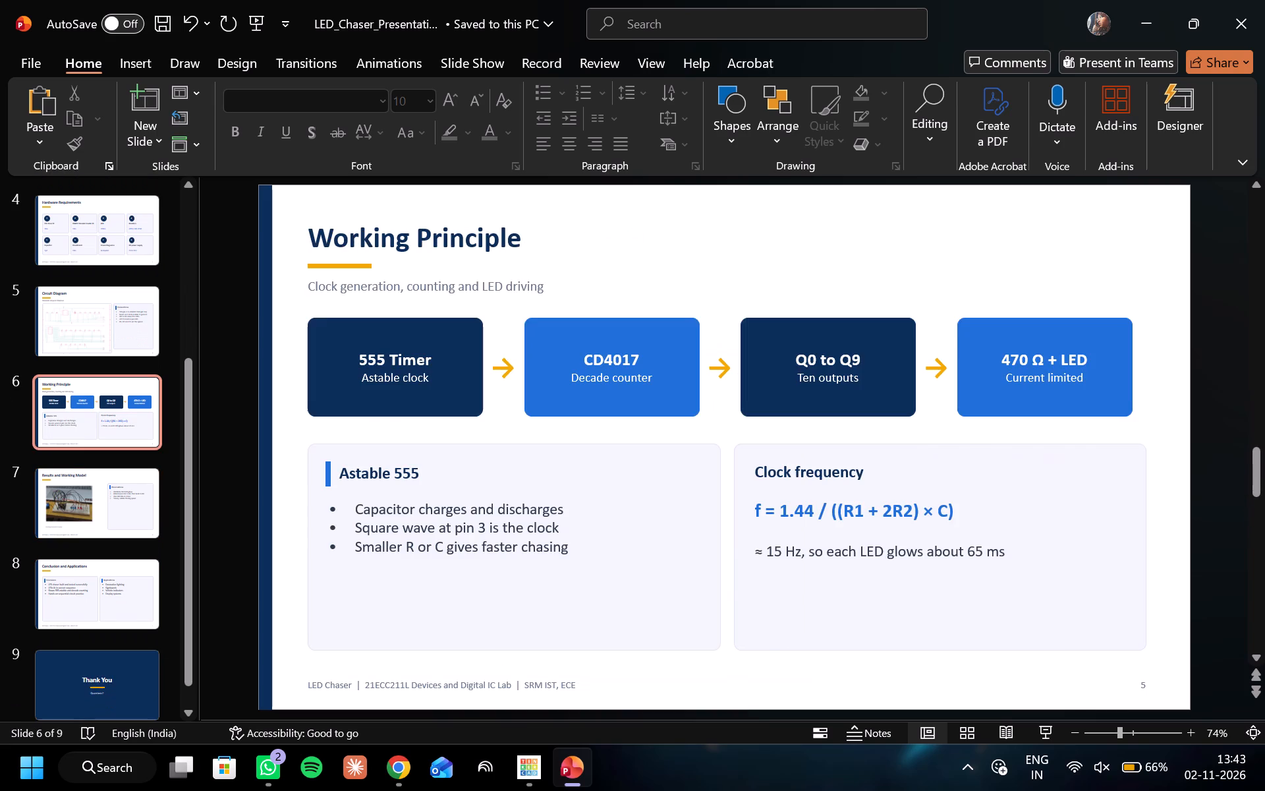
scroll(574, 499, "up", 1)
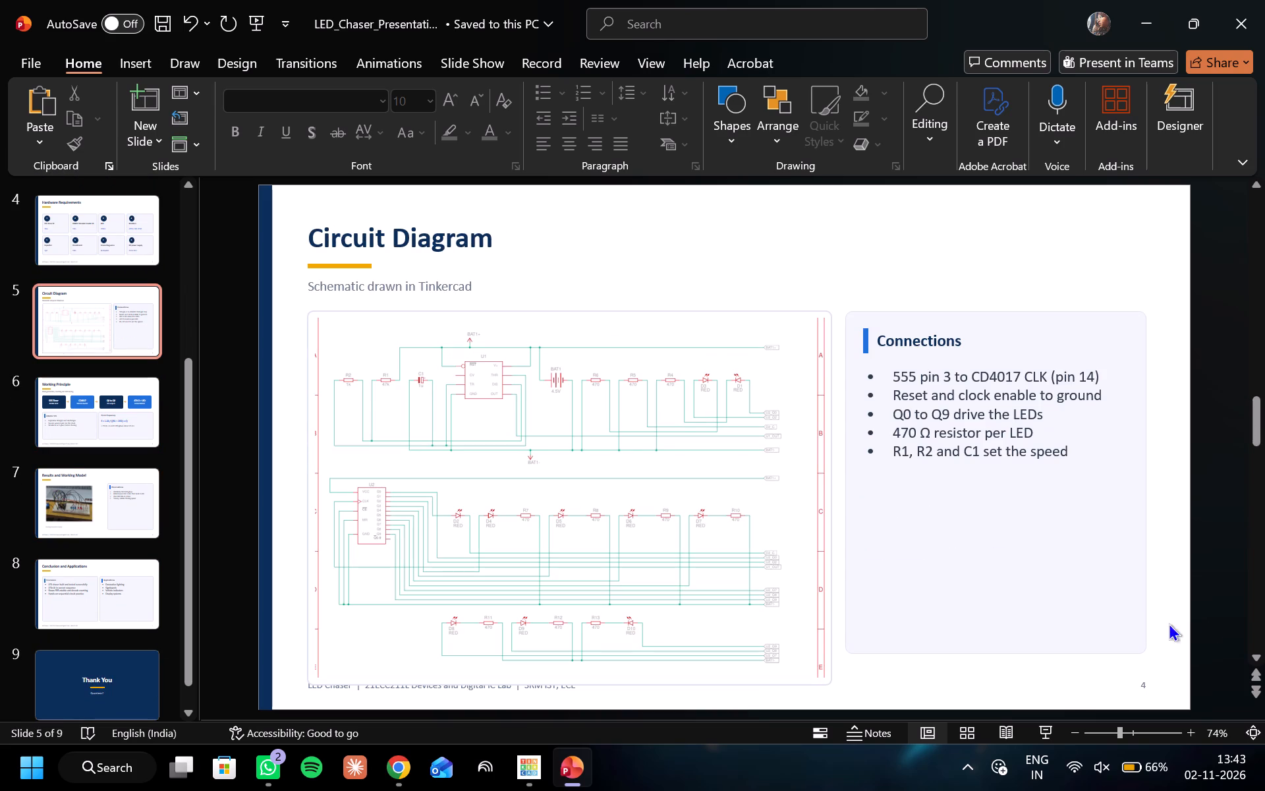
Move the footer text on the Circuit Diagram slide slightly down so it sits clear of the schematic frame.
left_click(953, 671)
double_click(640, 465)
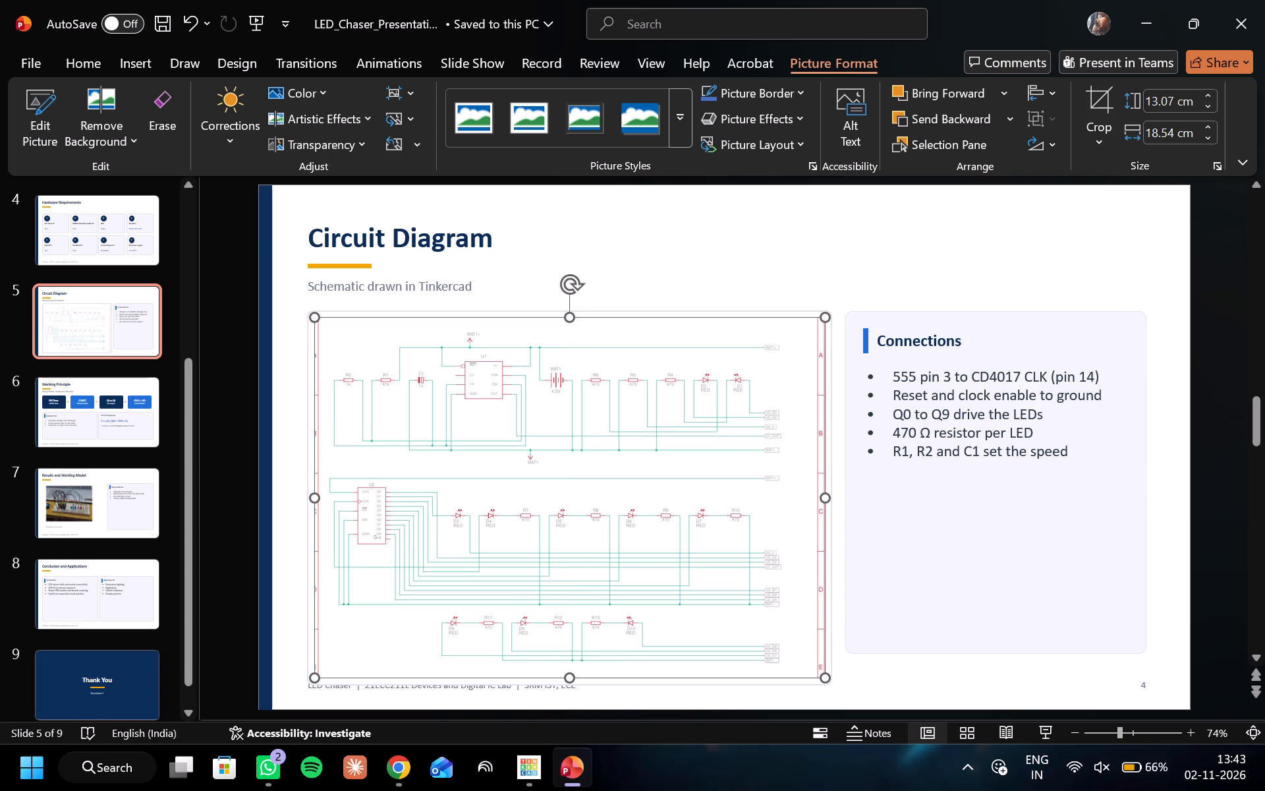
left_click(853, 670)
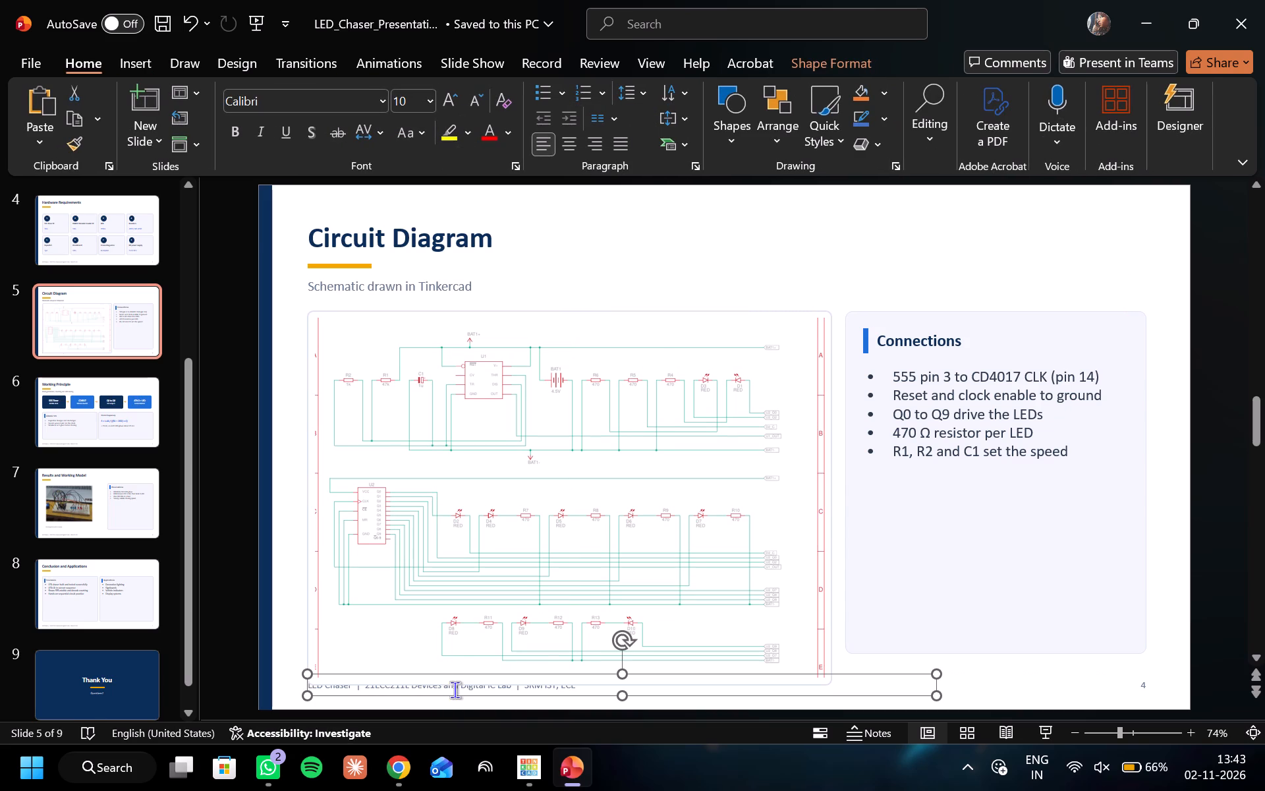
left_click(621, 669)
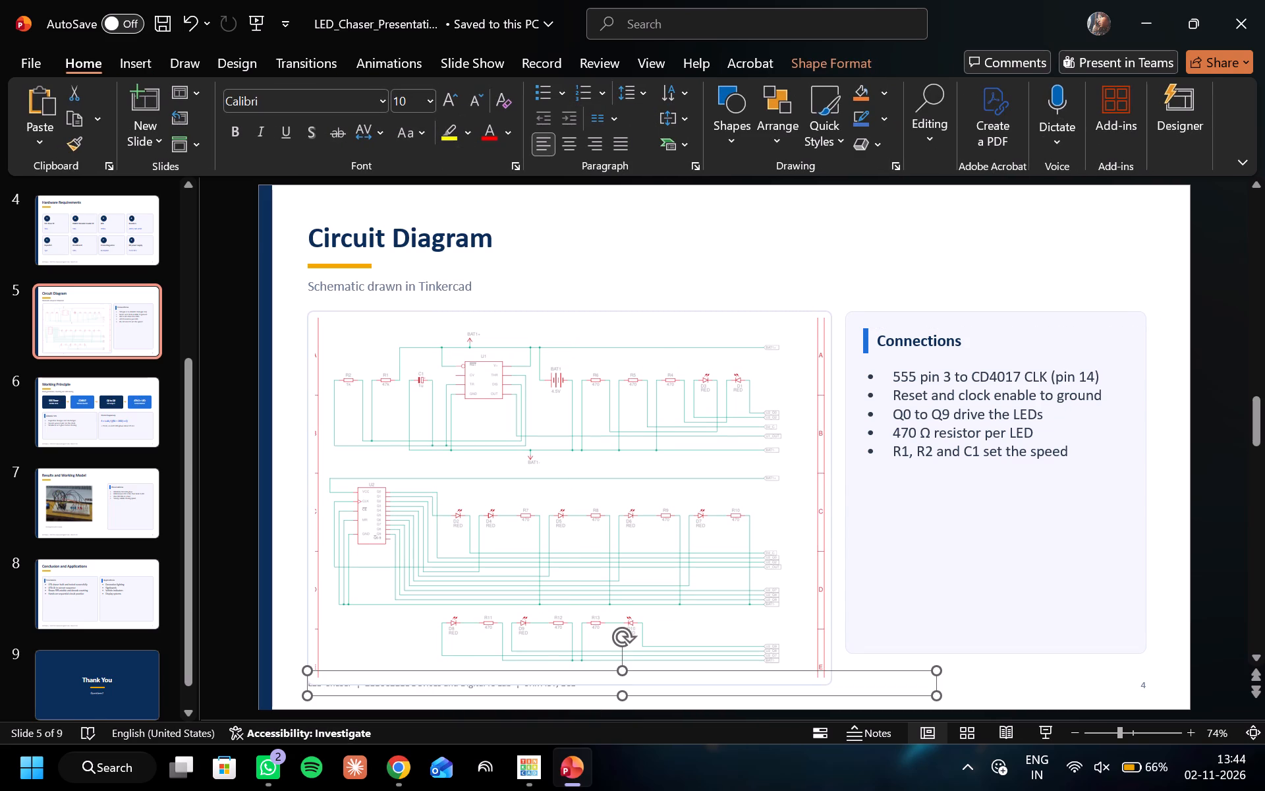
left_click(864, 686)
left_click_drag(654, 689, 654, 698)
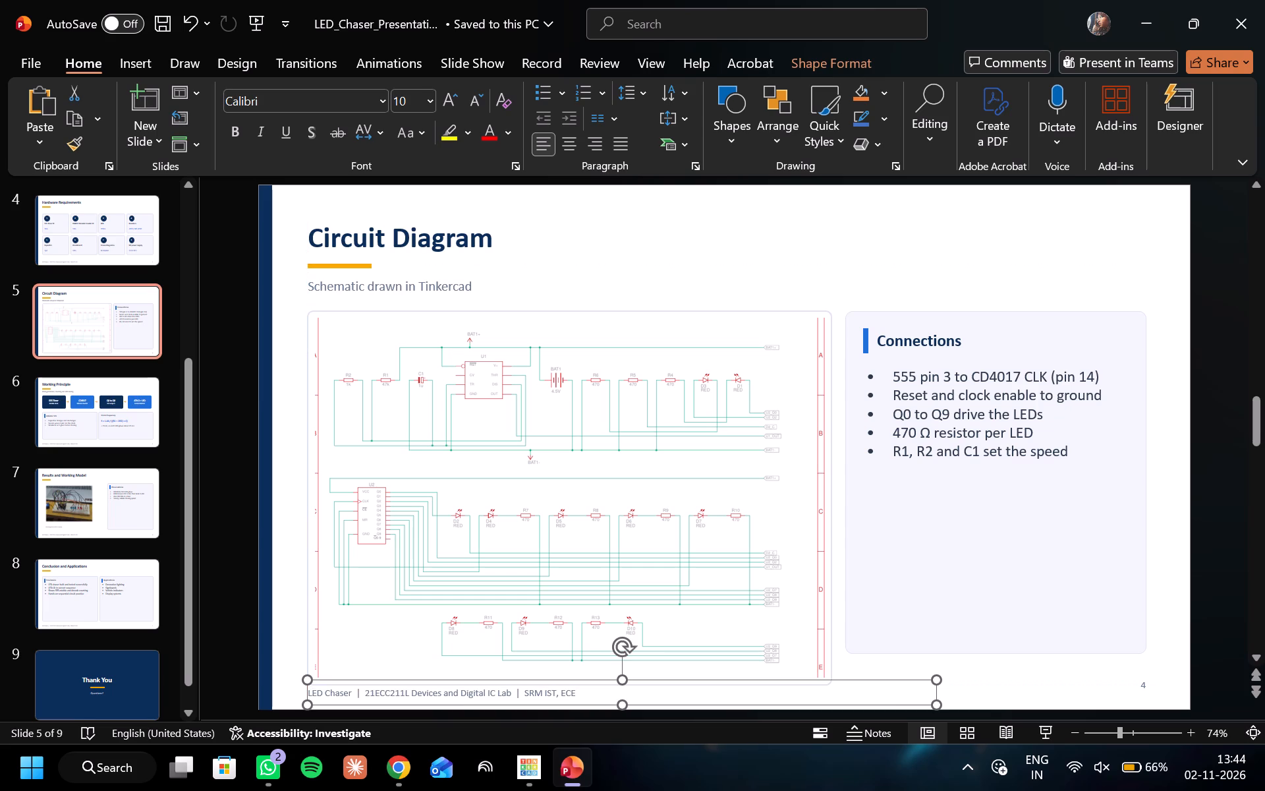
left_click(990, 689)
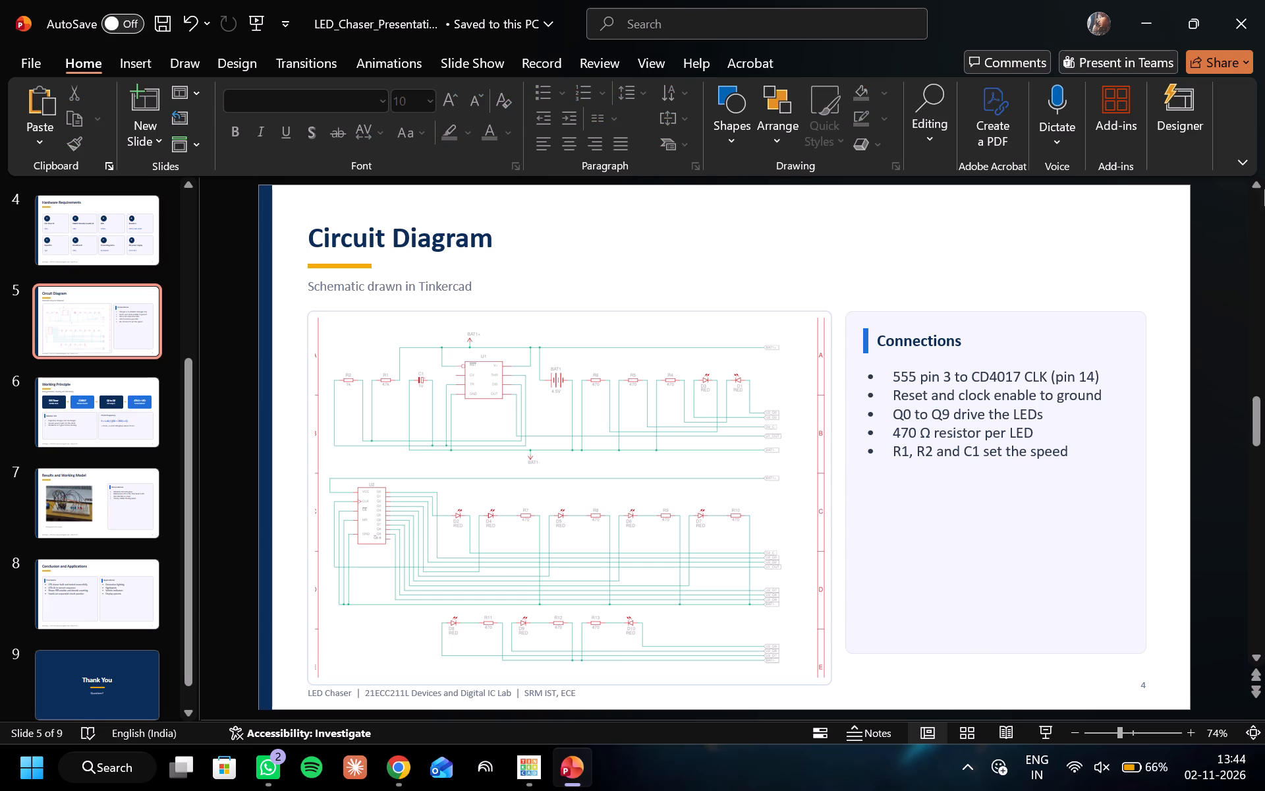
Minimize the presentation and bring up the Fantastic Kieran circuit design in Tinkercad.
left_click(1157, 38)
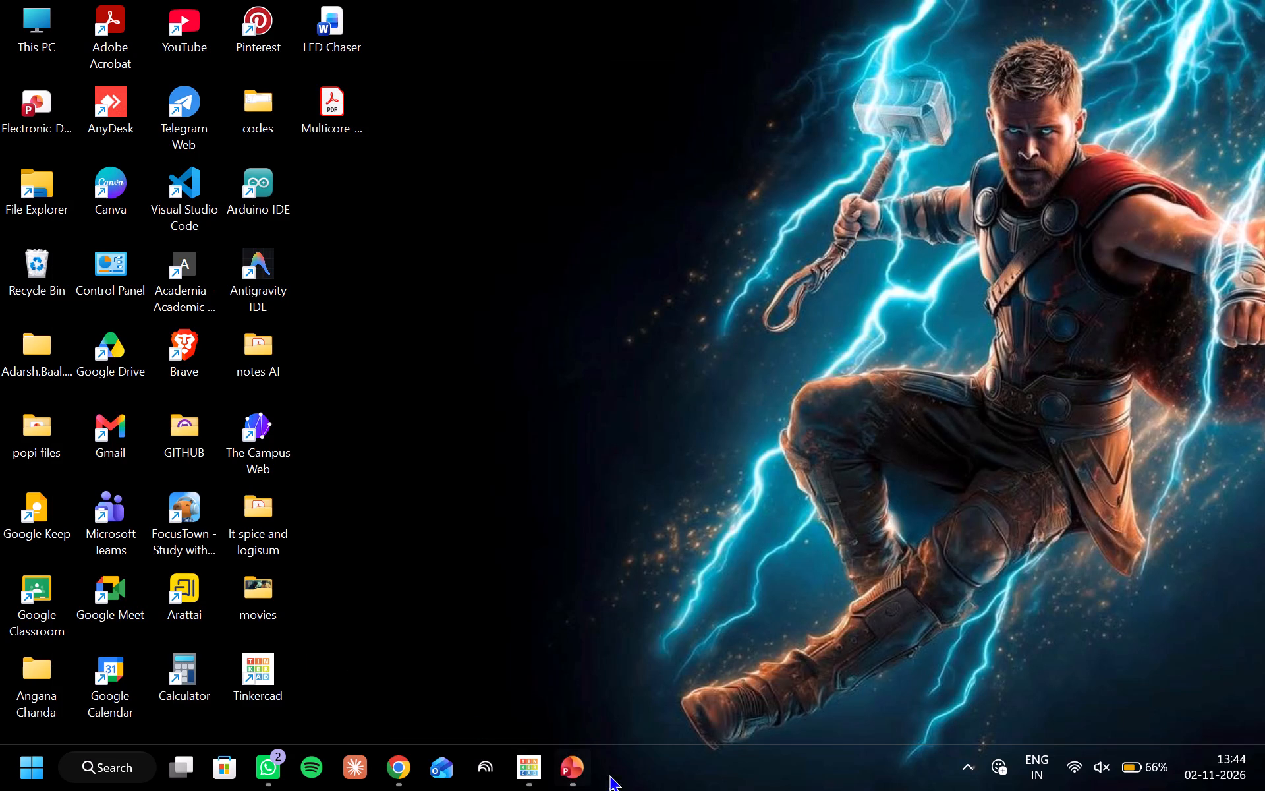
left_click(521, 755)
left_click(652, 643)
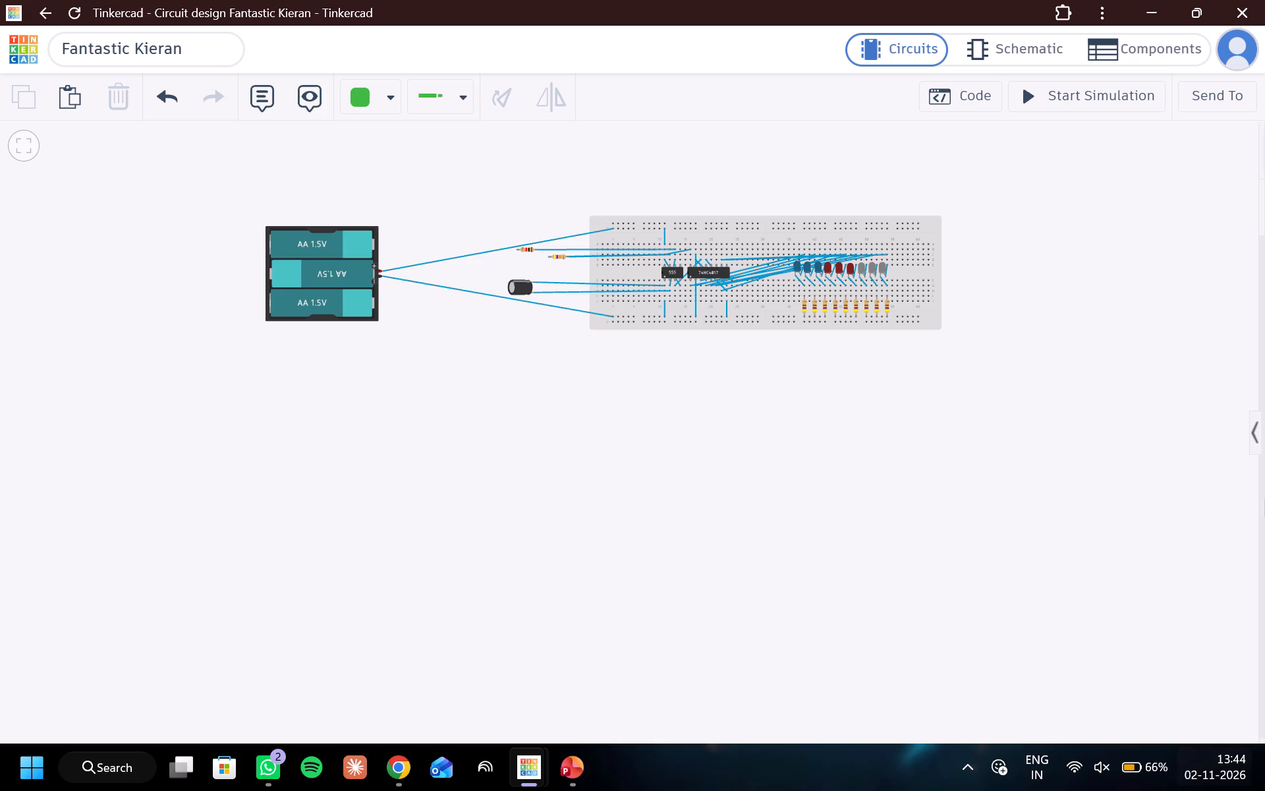
Show the desktop.
left_click(1264, 790)
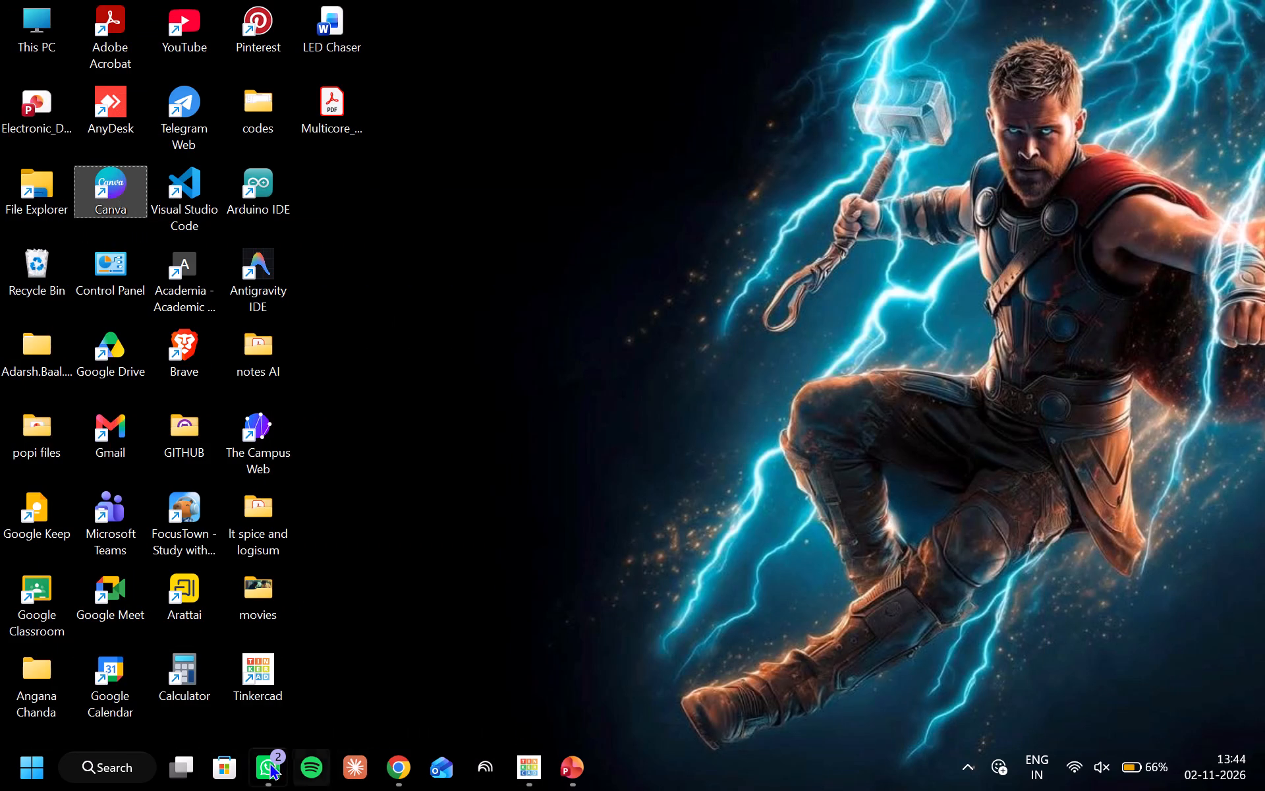
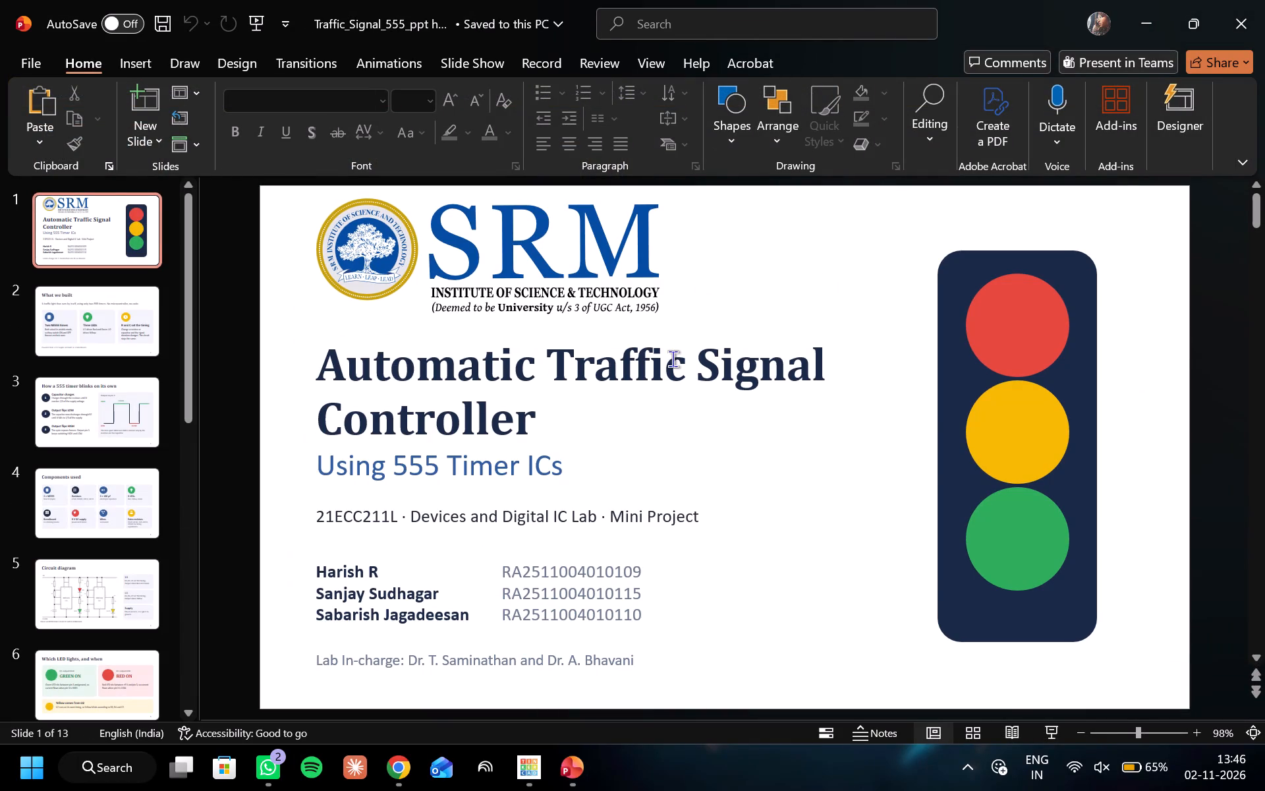
Preview the Traffic Signal presentation's title slide as a slide show and return to the editing view.
scroll(673, 359, "down", 1)
left_click(251, 18)
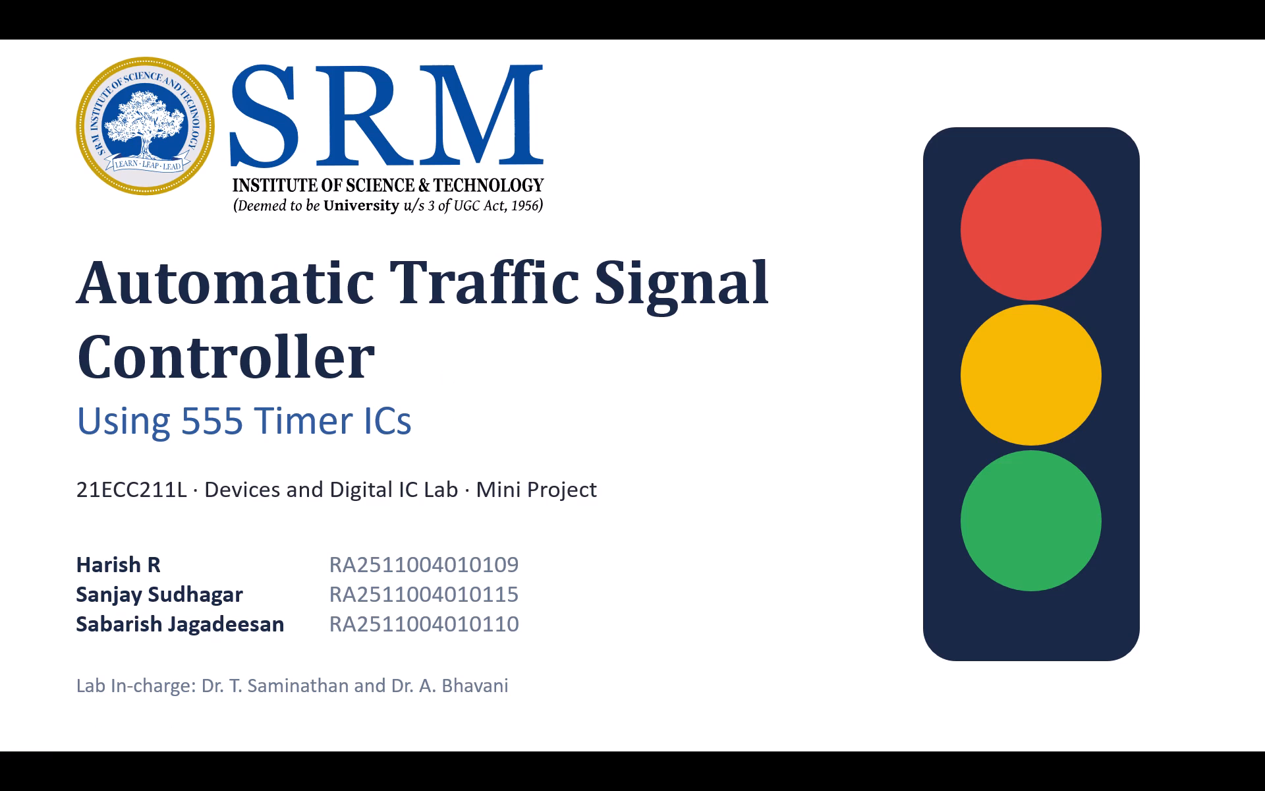
key("Escape")
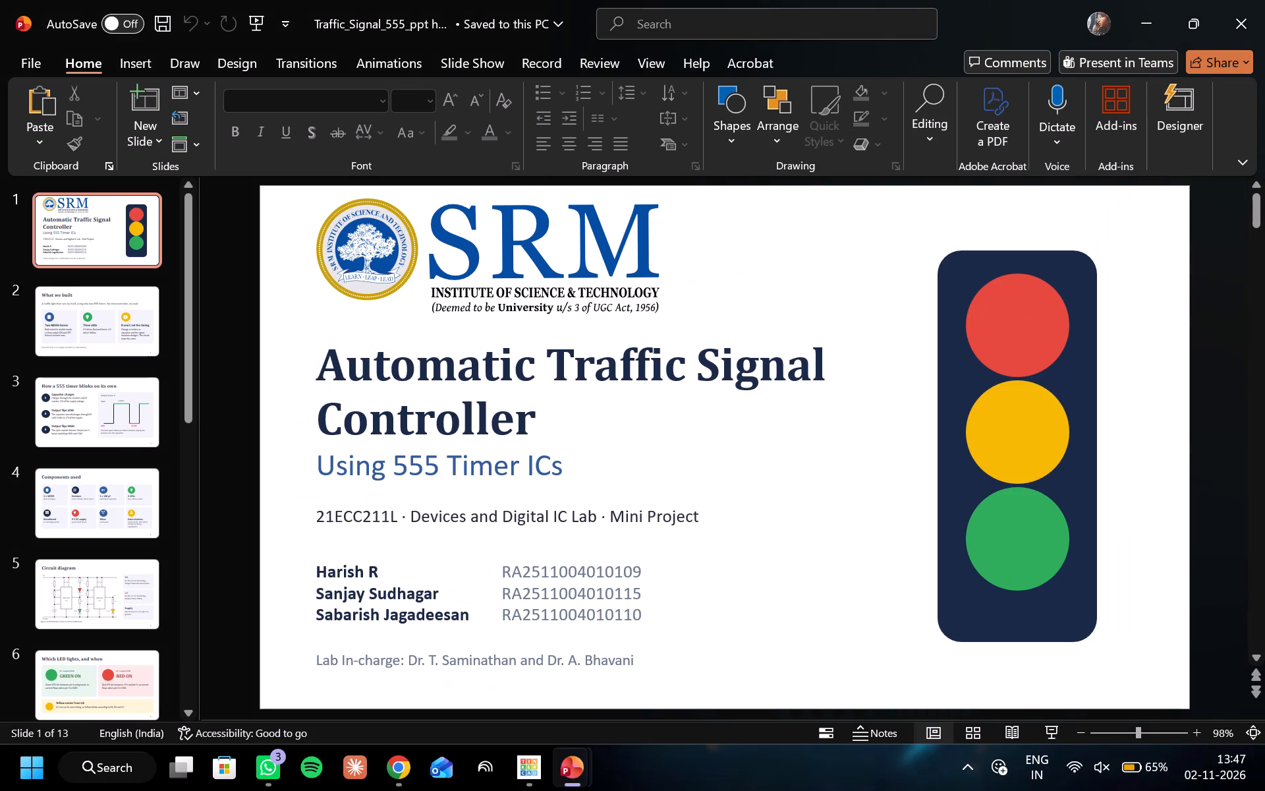
Copy the SRM logo from the Traffic Signal title slide and return to the LED Chaser presentation's title slide.
left_click(574, 751)
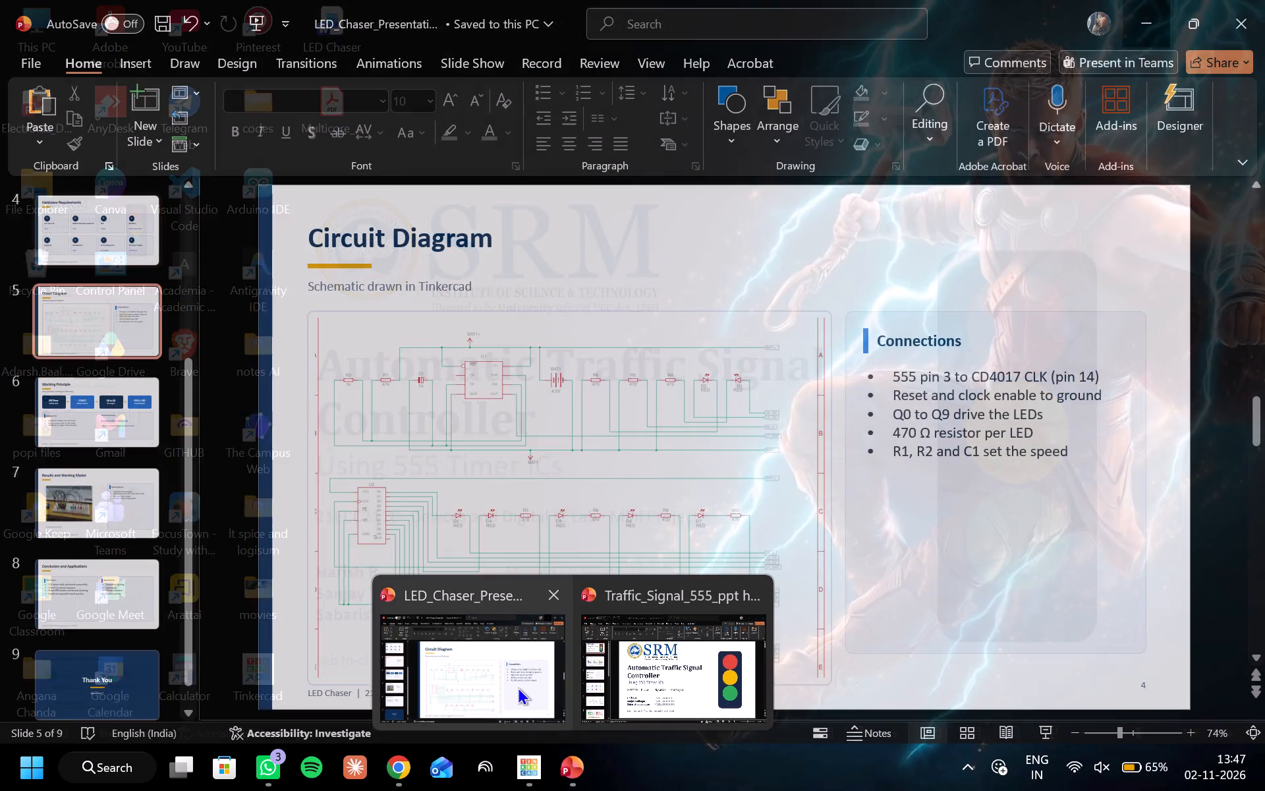
left_click(518, 687)
scroll(78, 244, "up", 5)
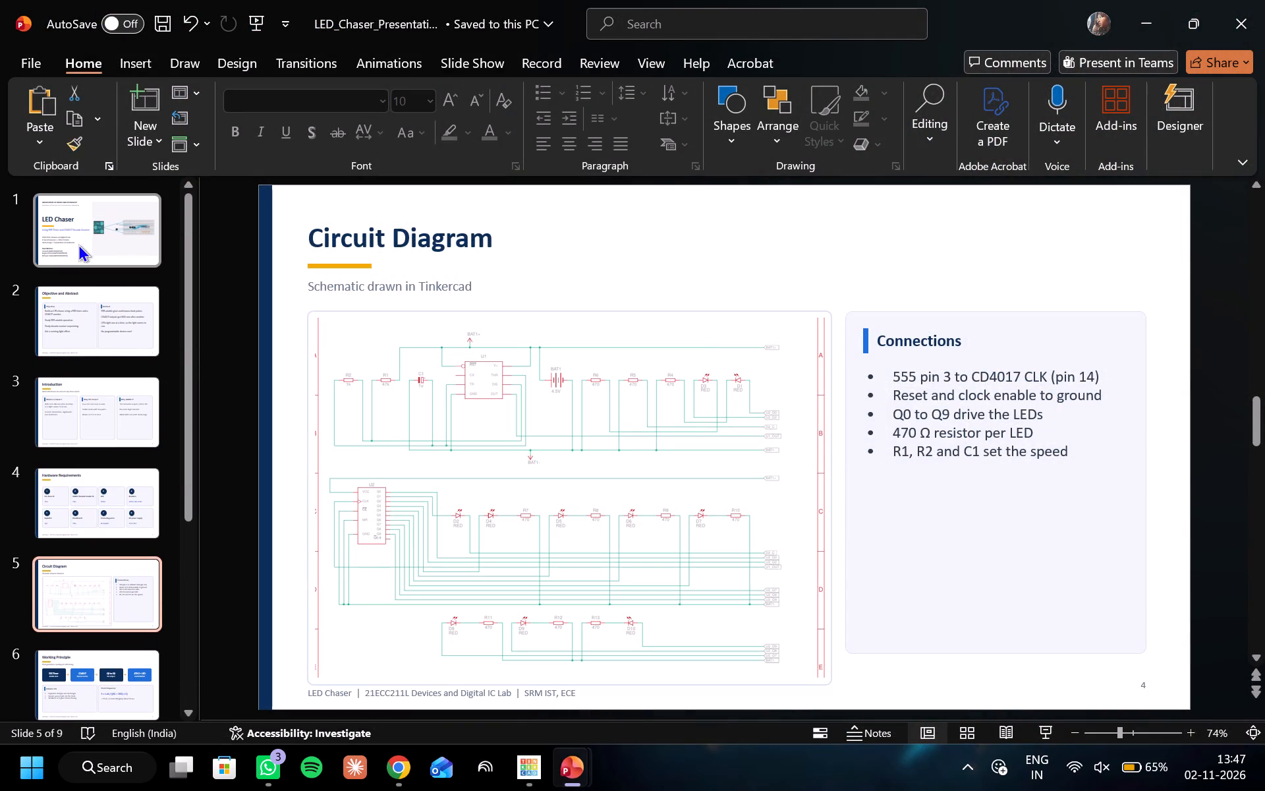
scroll(78, 244, "up", 3)
left_click(78, 244)
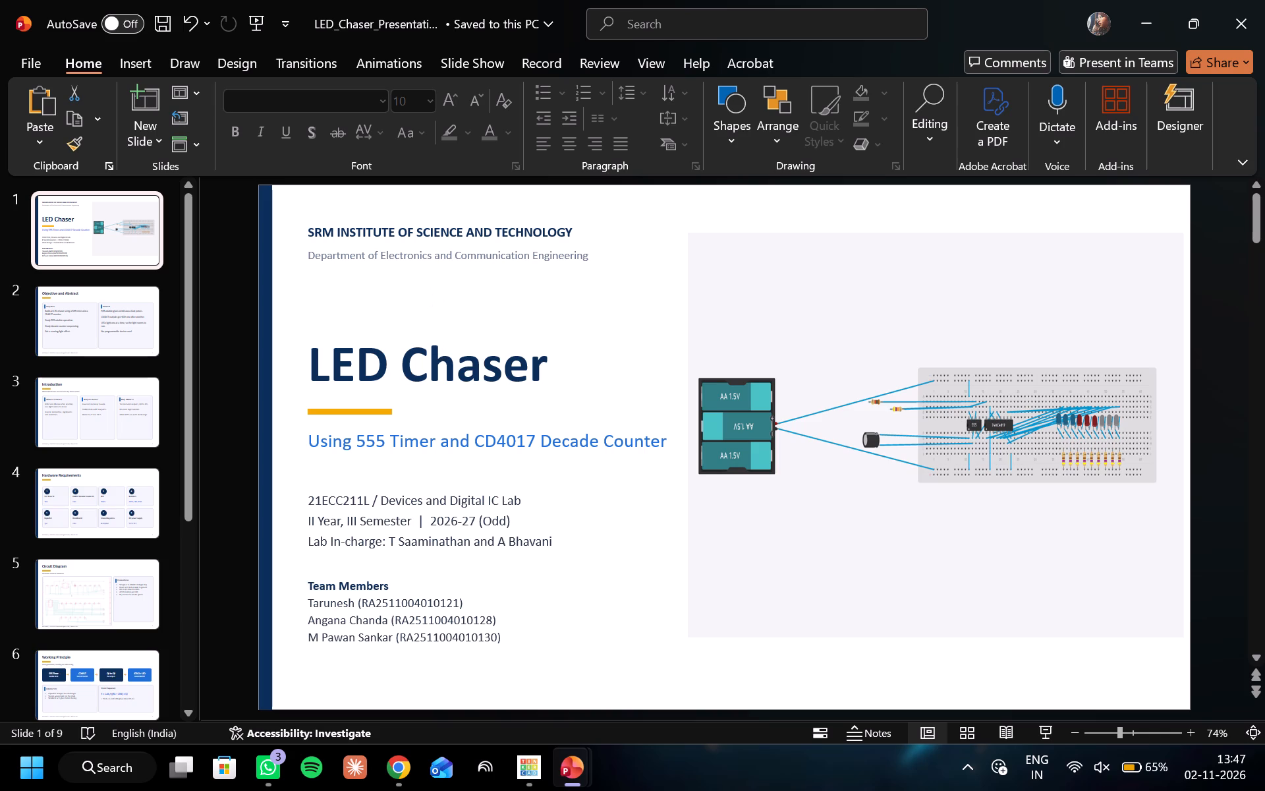
key("alt+Tab")
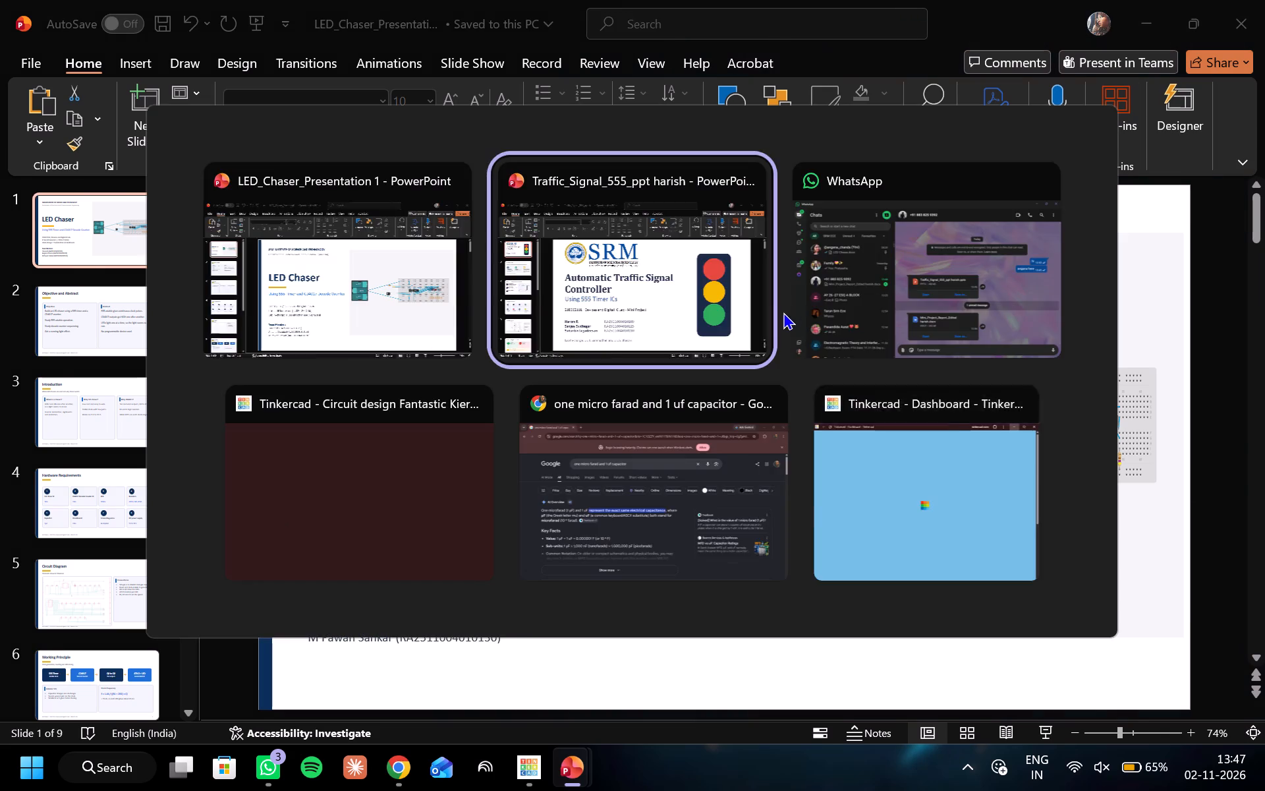
left_click(536, 268)
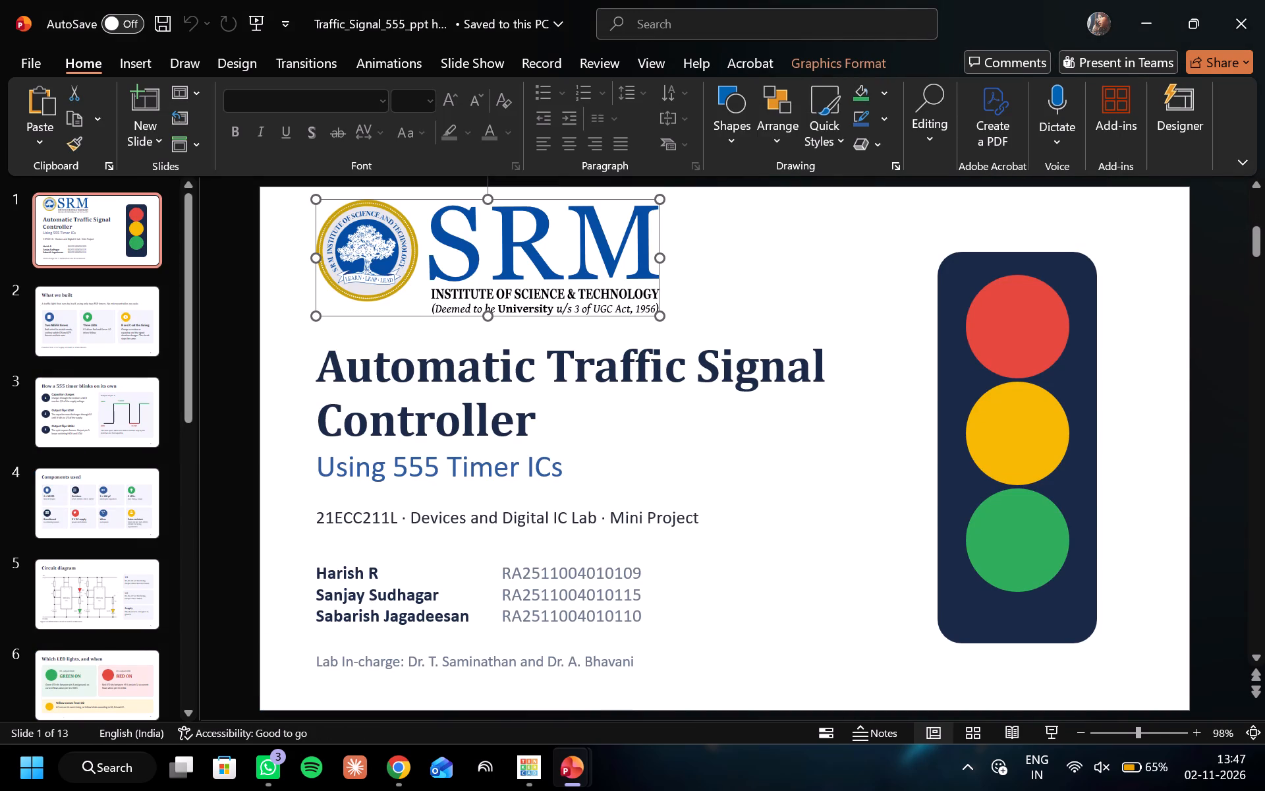
key("ctrl+c")
key("alt+Tab")
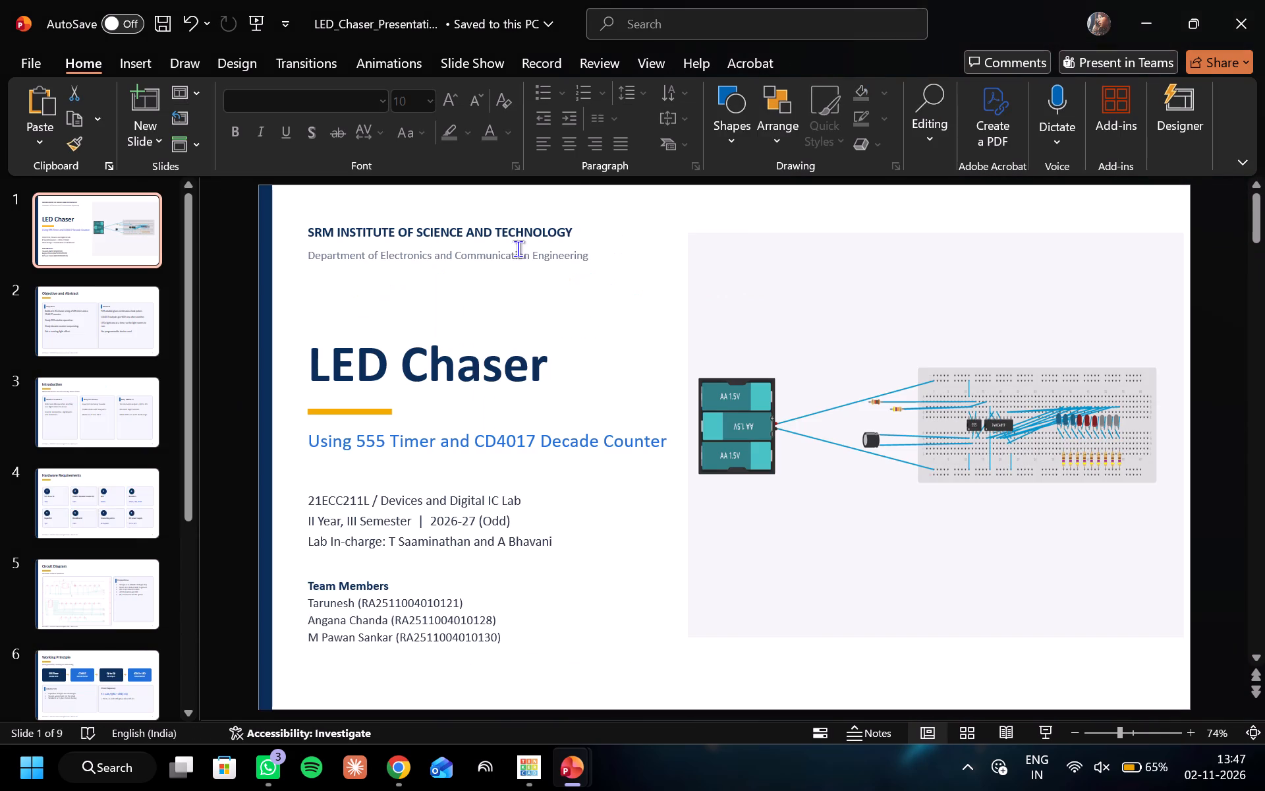
Delete the "SRM INSTITUTE OF SCIENCE AND TECHNOLOGY" heading from the LED Chaser title slide.
left_click(492, 241)
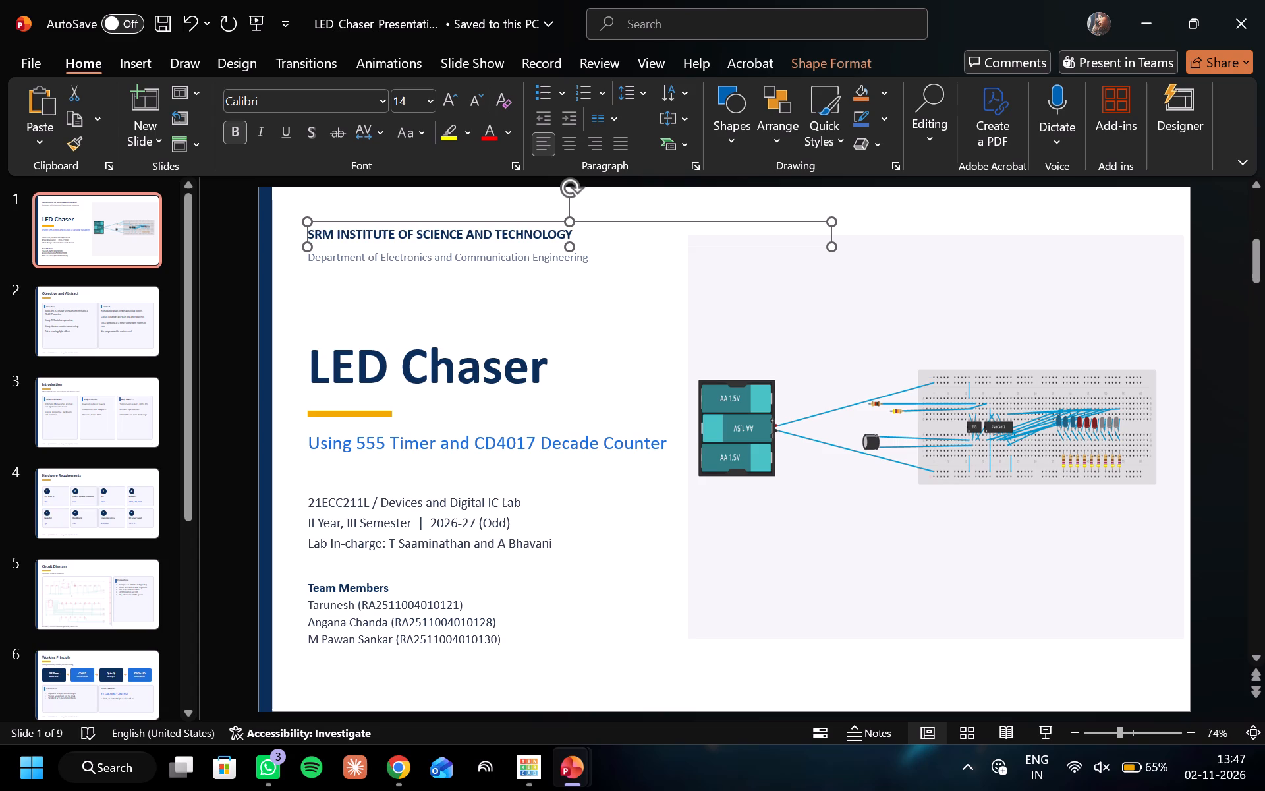
key("Delete")
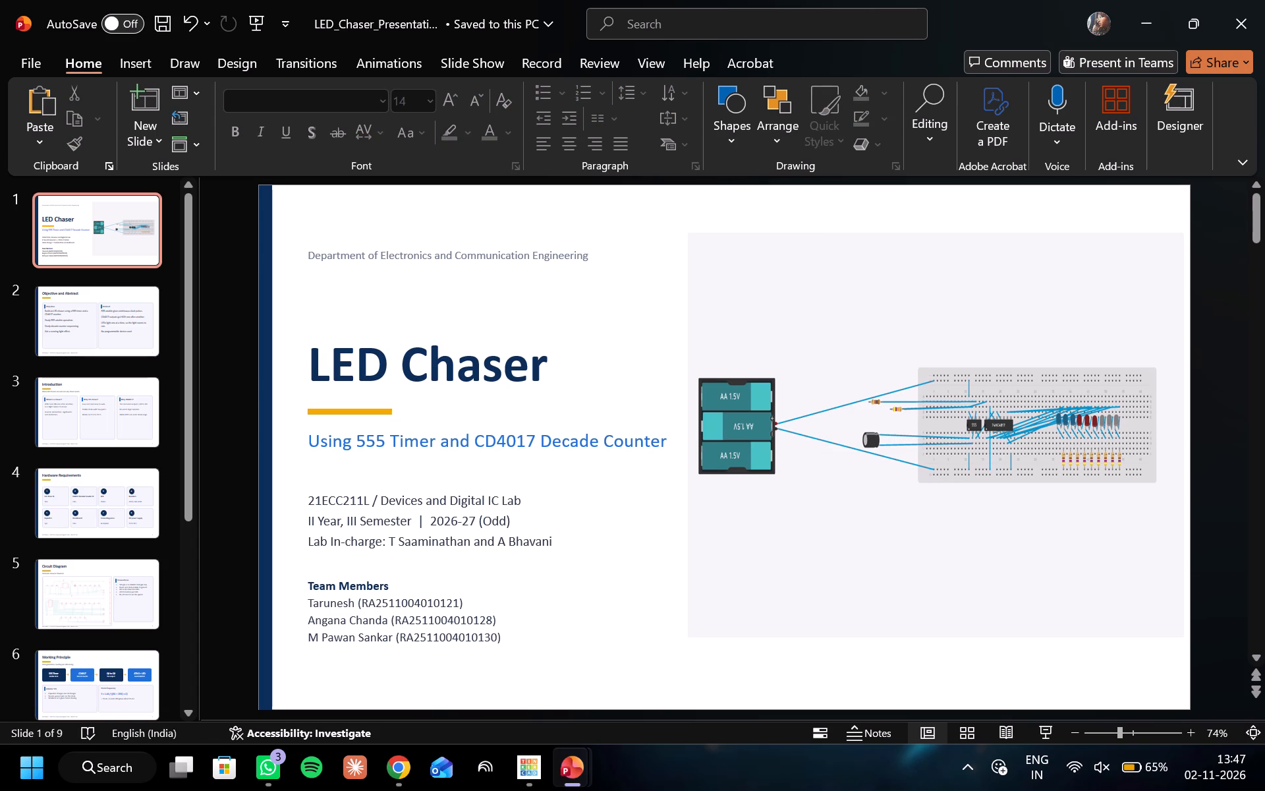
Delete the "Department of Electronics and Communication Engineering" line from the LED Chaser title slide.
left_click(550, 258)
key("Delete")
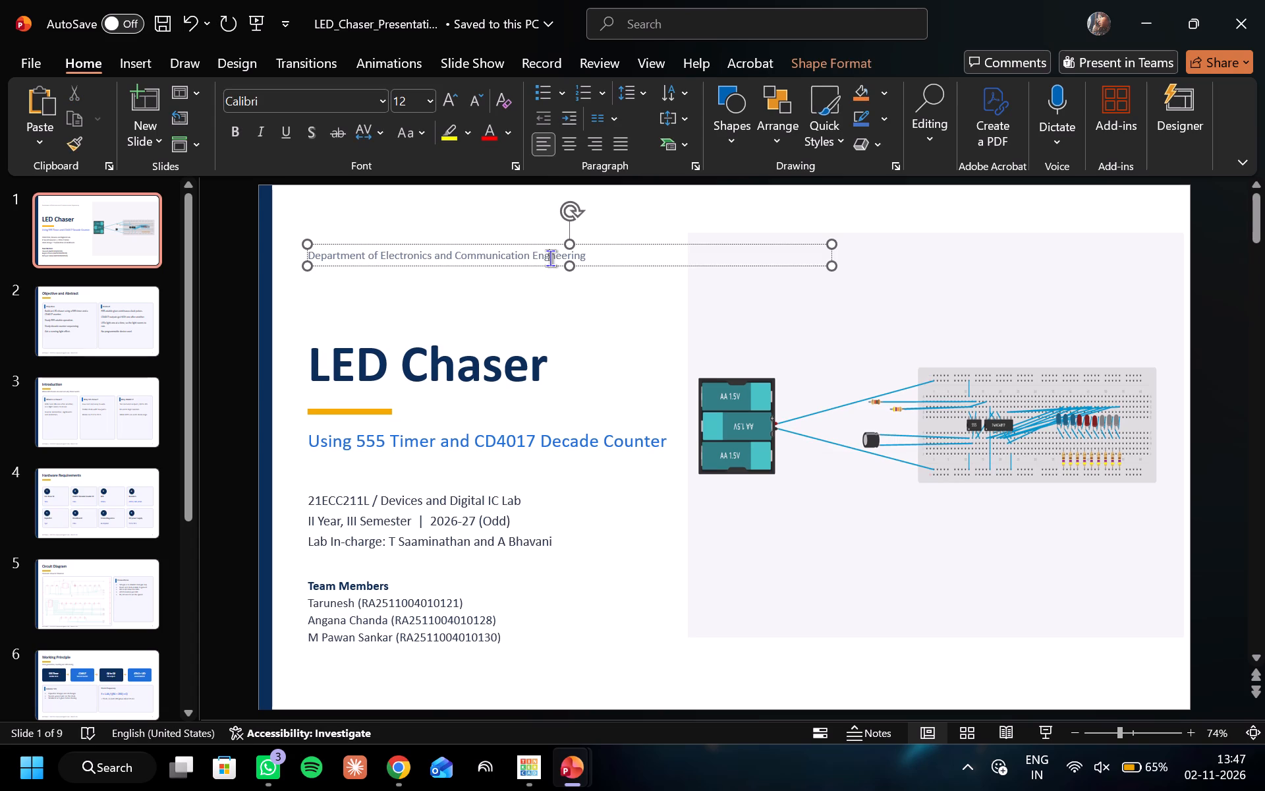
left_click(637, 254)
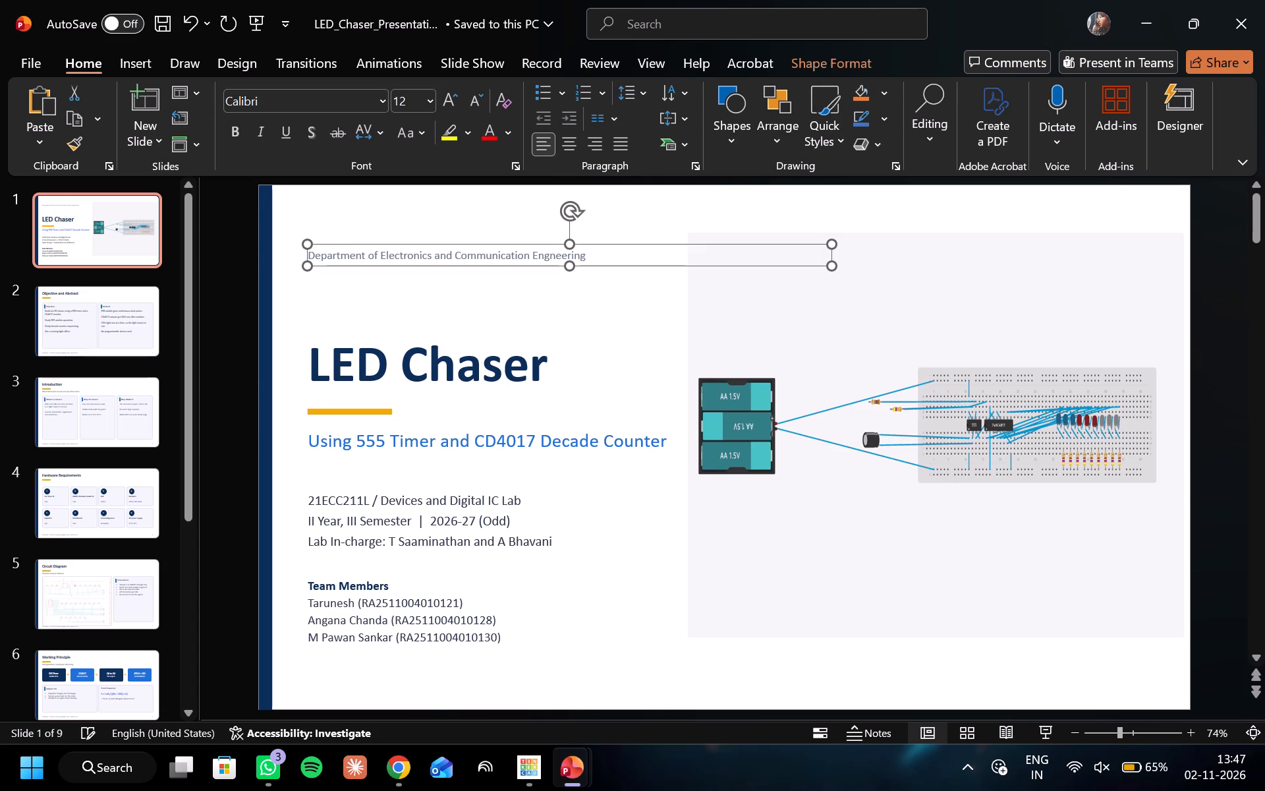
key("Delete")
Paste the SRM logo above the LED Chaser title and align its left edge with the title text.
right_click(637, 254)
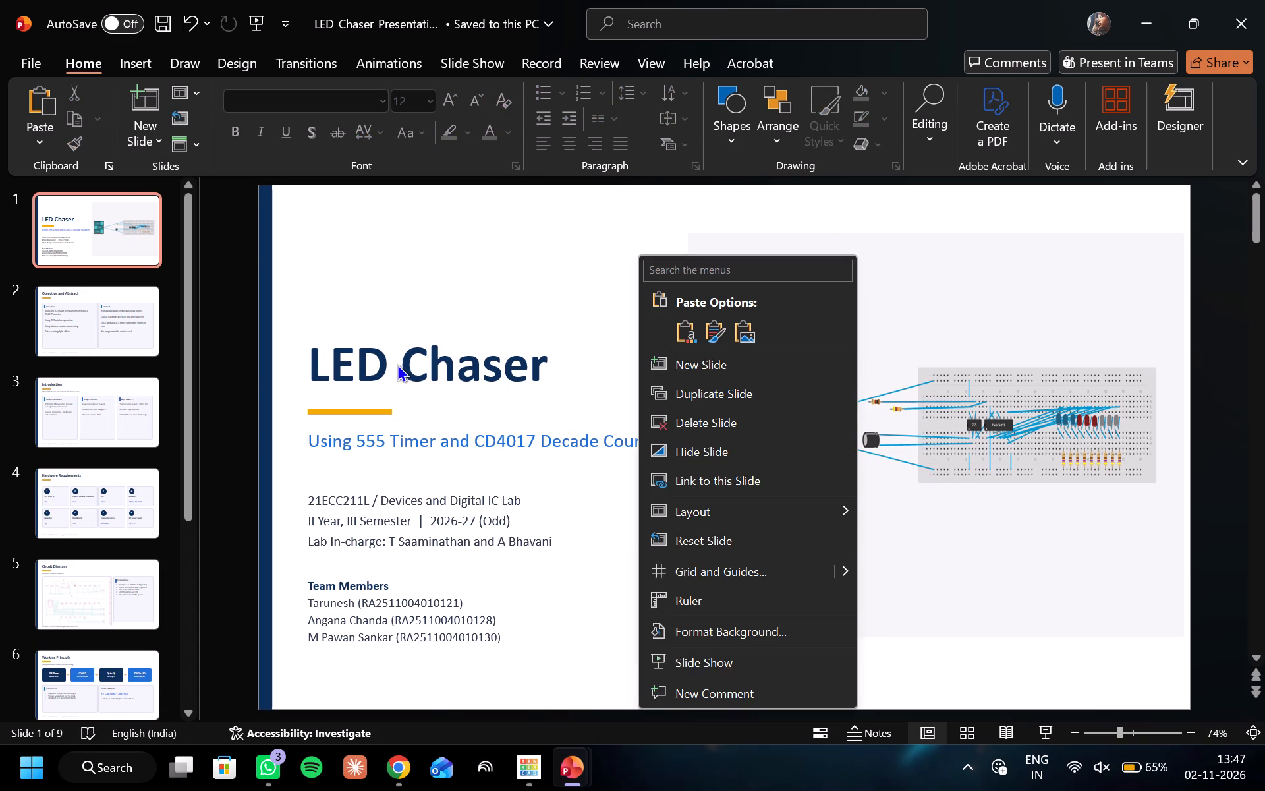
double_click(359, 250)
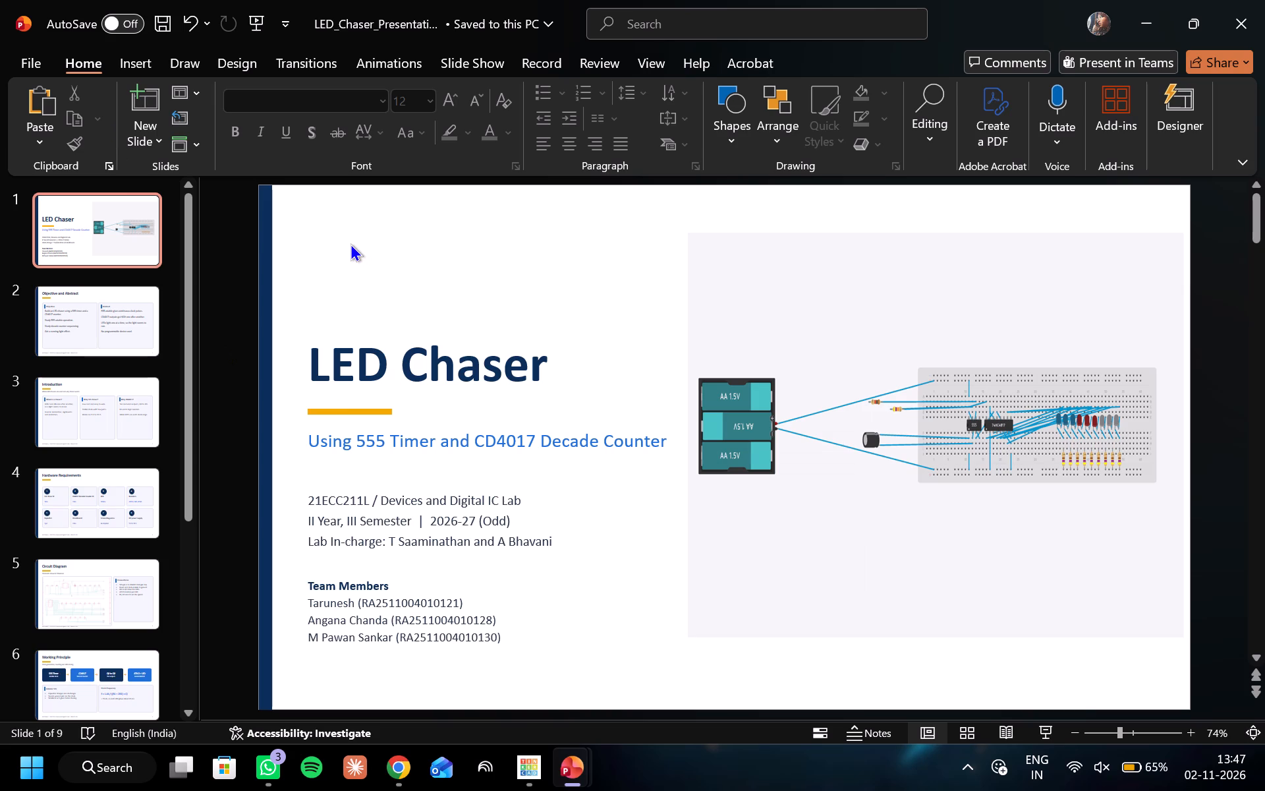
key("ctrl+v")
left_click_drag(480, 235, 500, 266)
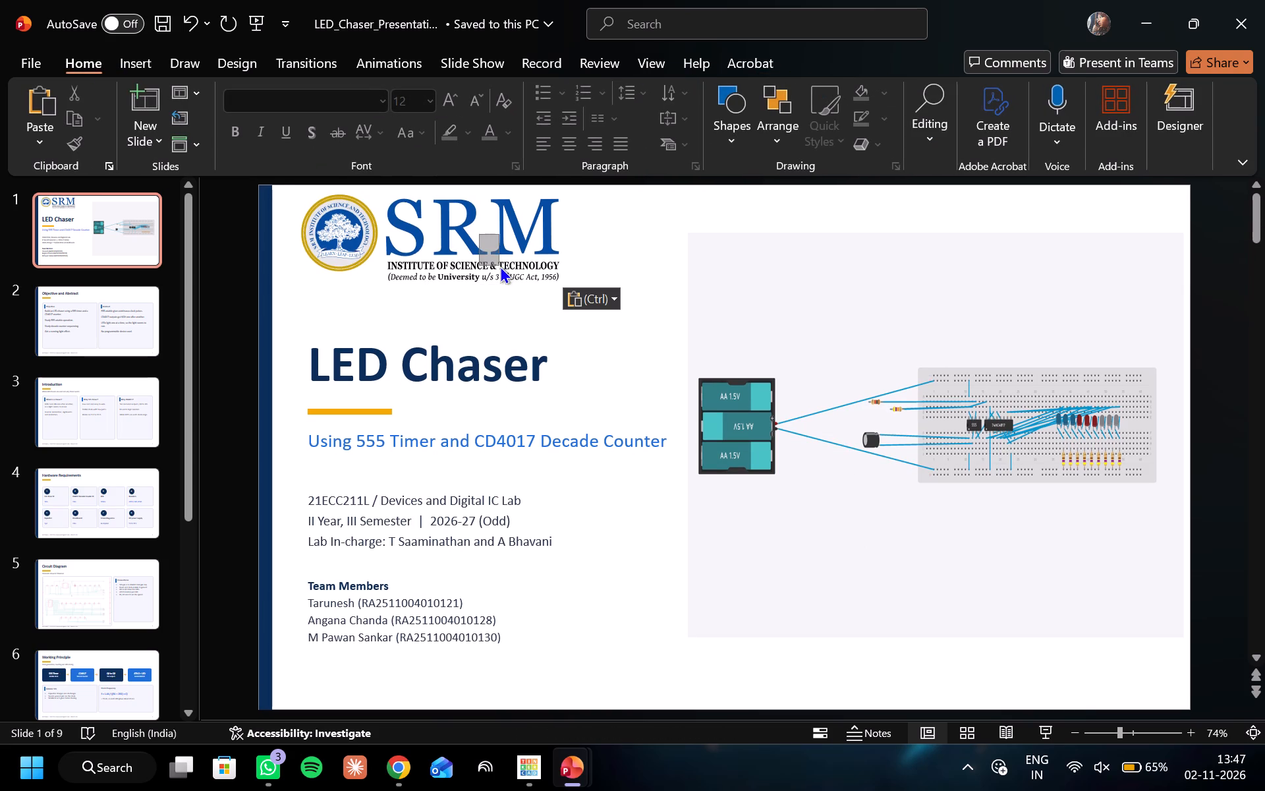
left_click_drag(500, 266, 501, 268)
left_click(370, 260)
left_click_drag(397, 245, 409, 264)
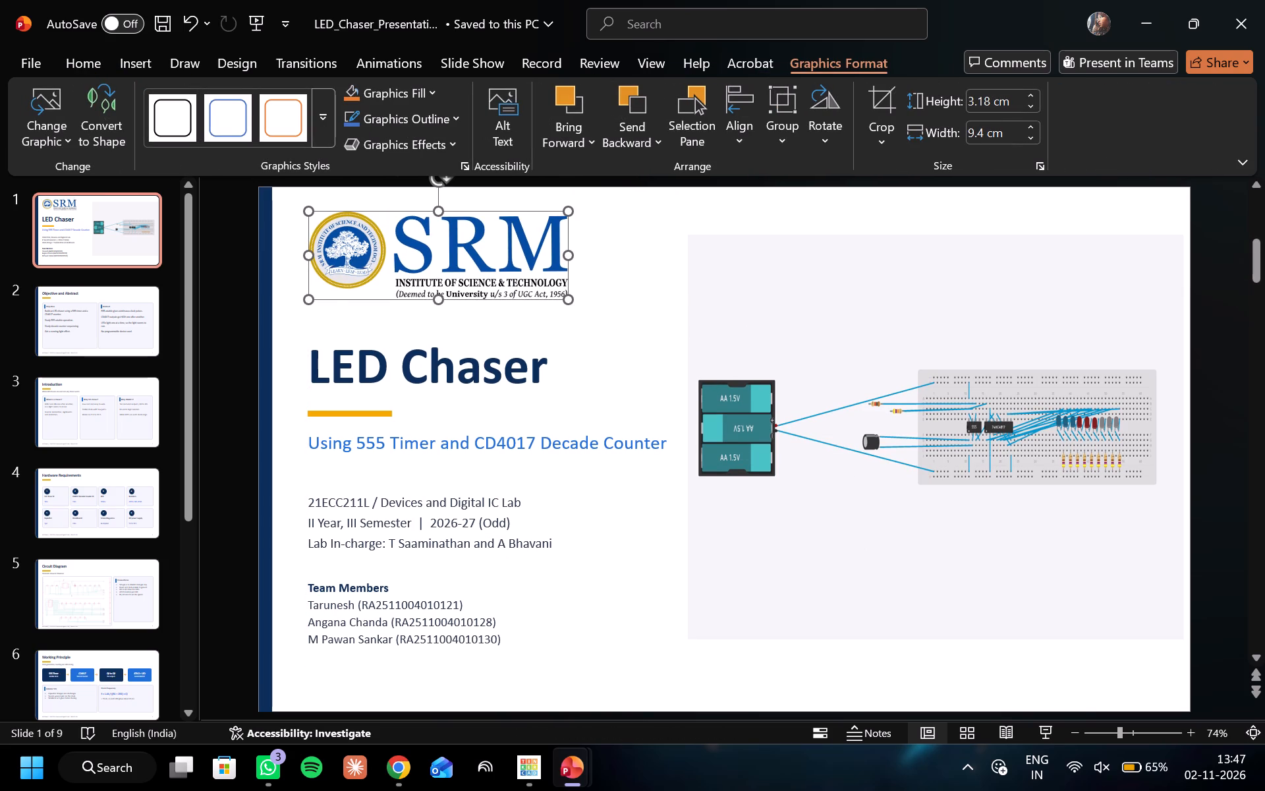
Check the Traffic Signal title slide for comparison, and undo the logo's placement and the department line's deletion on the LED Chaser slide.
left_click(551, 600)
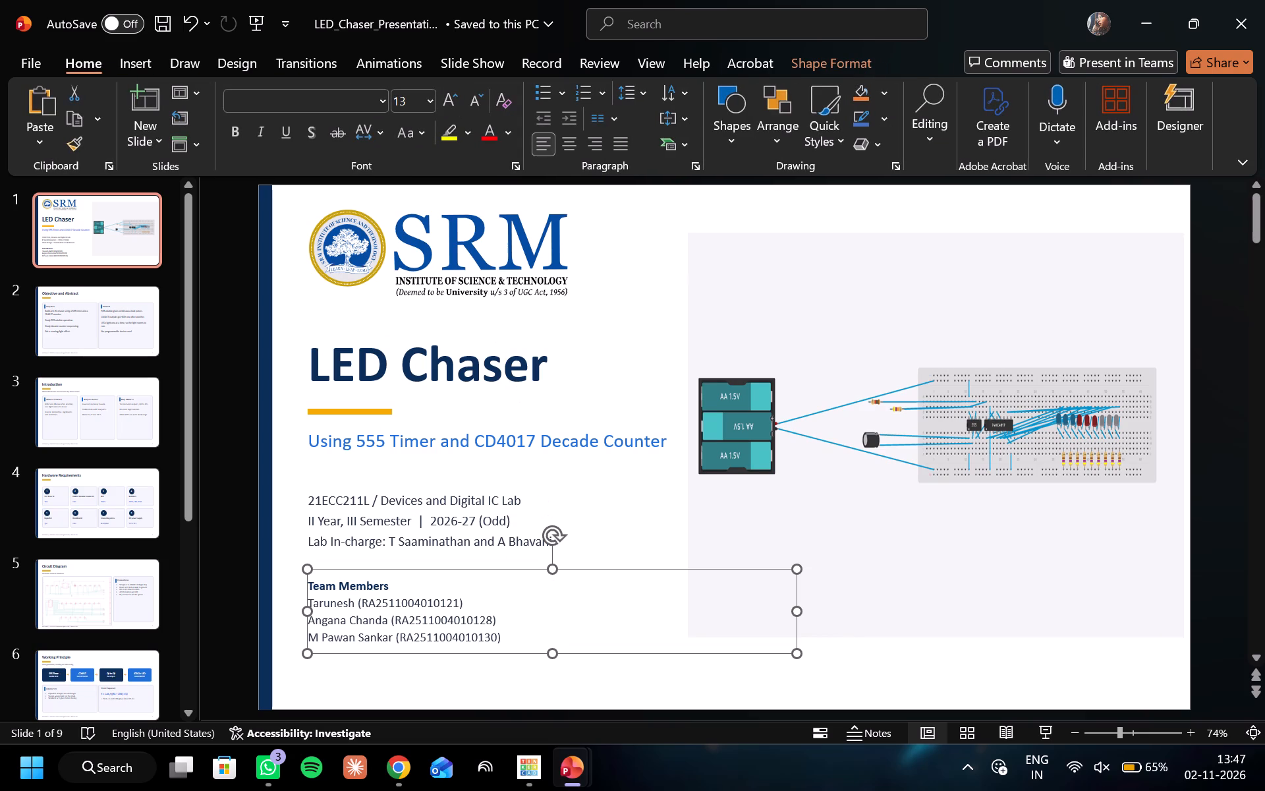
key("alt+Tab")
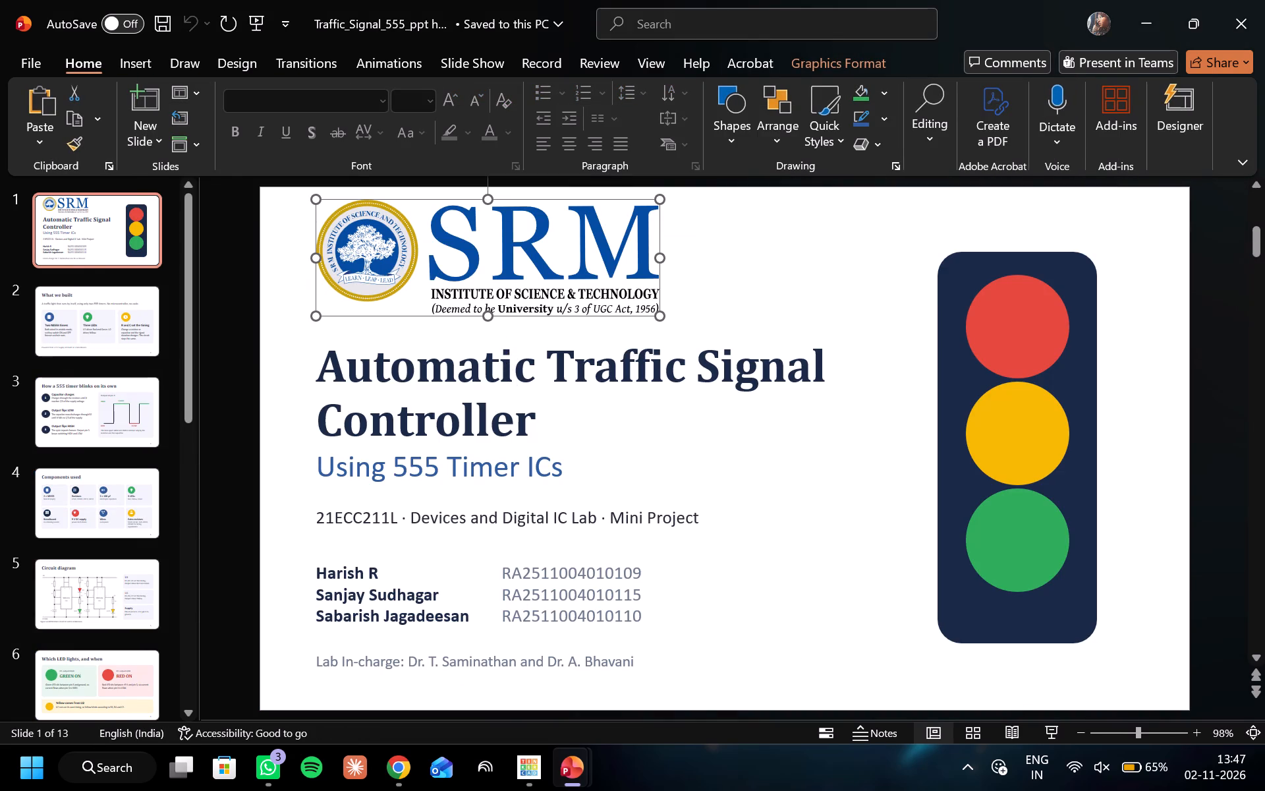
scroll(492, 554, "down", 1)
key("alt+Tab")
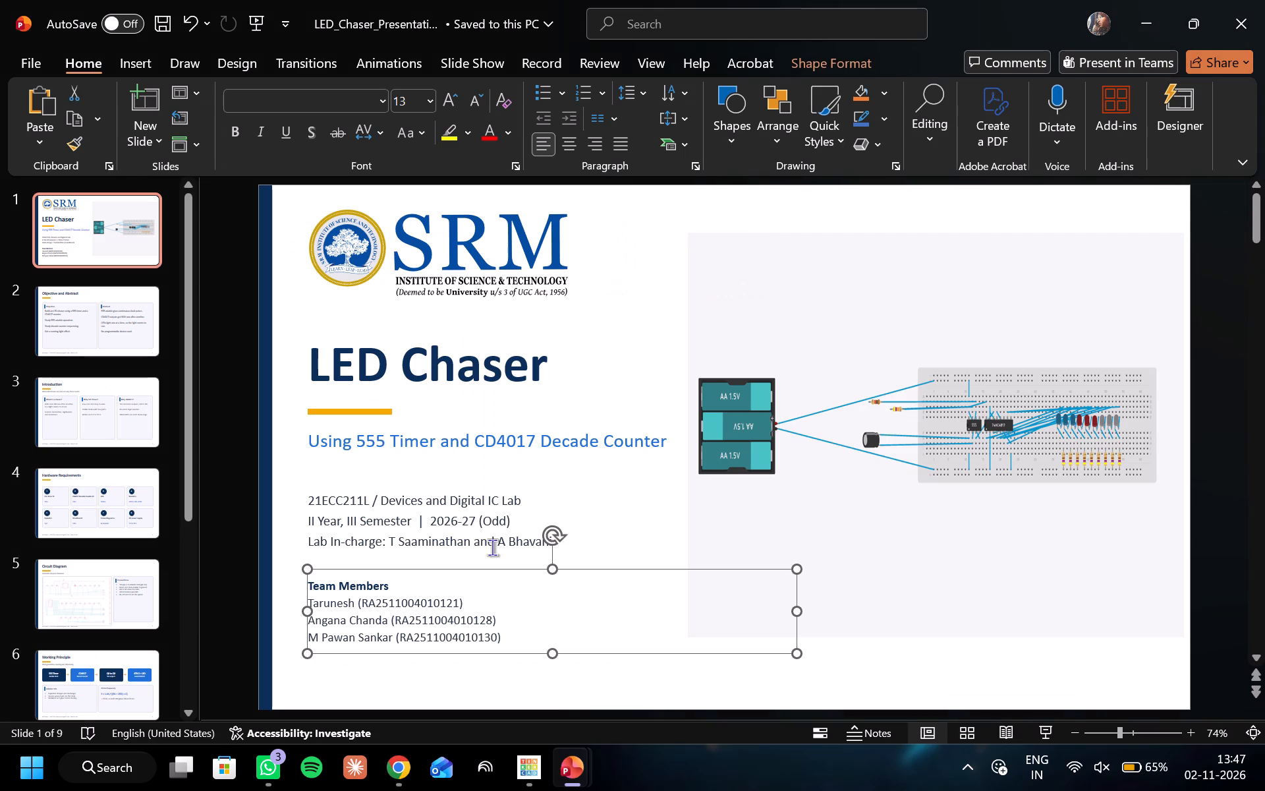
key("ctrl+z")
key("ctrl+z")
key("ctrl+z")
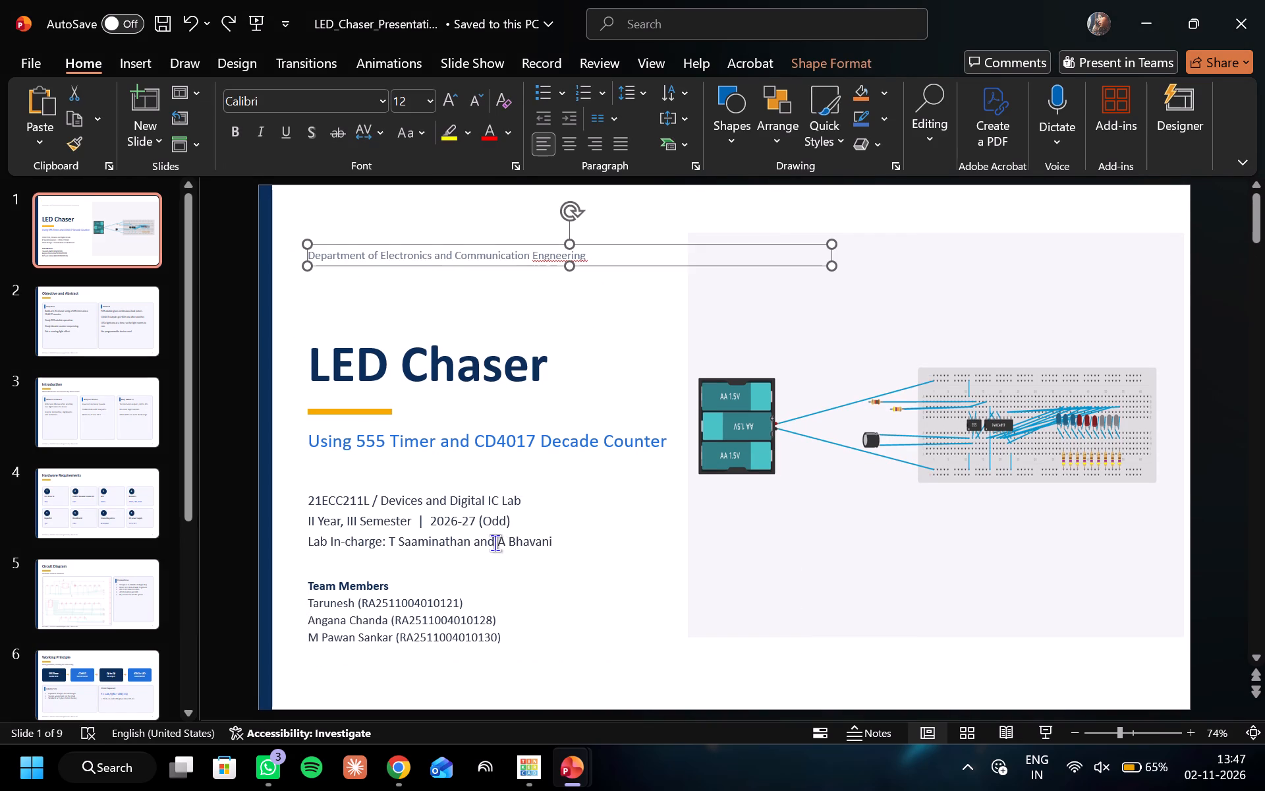
Move the department line down to just above the LED Chaser title, keeping it aligned with the text below.
left_click_drag(598, 258, 598, 279)
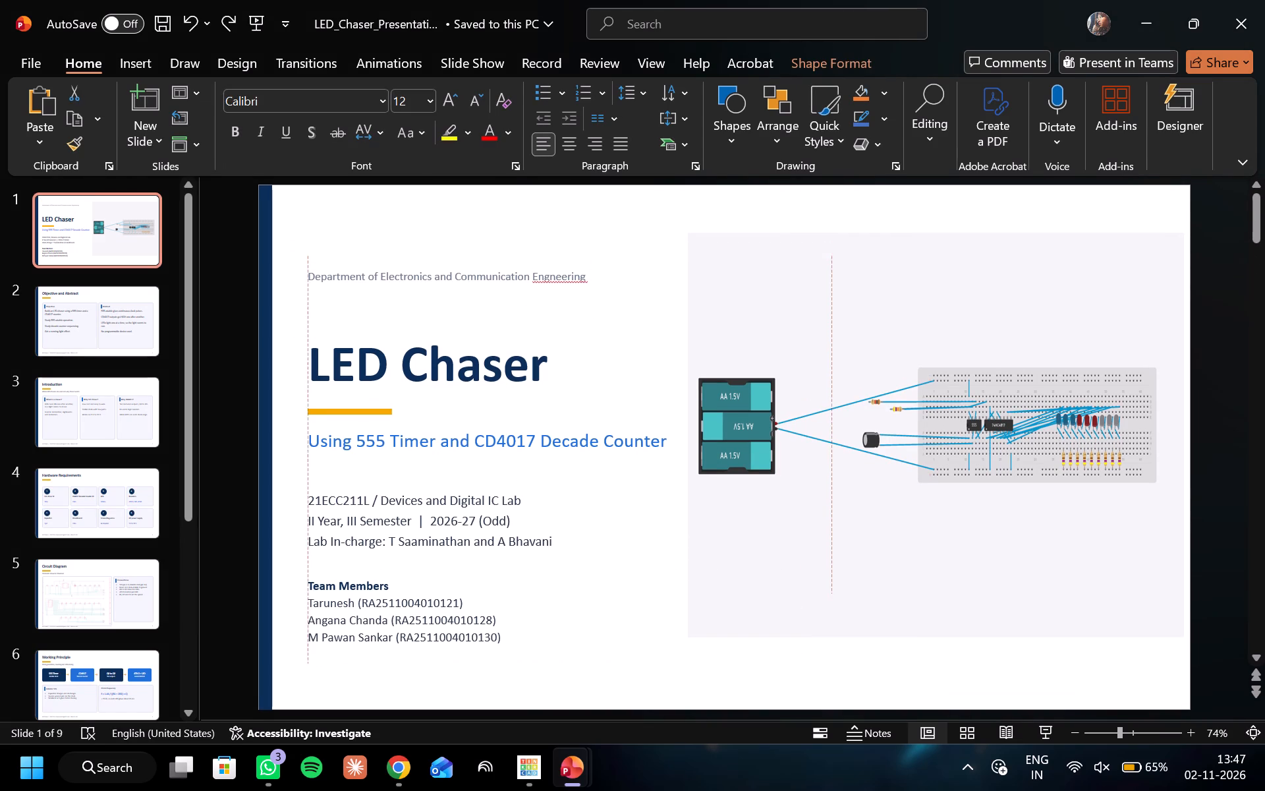
left_click_drag(598, 279, 600, 309)
Paste the SRM logo above the department line, align its left edge with that line, and save the presentation.
left_click(464, 256)
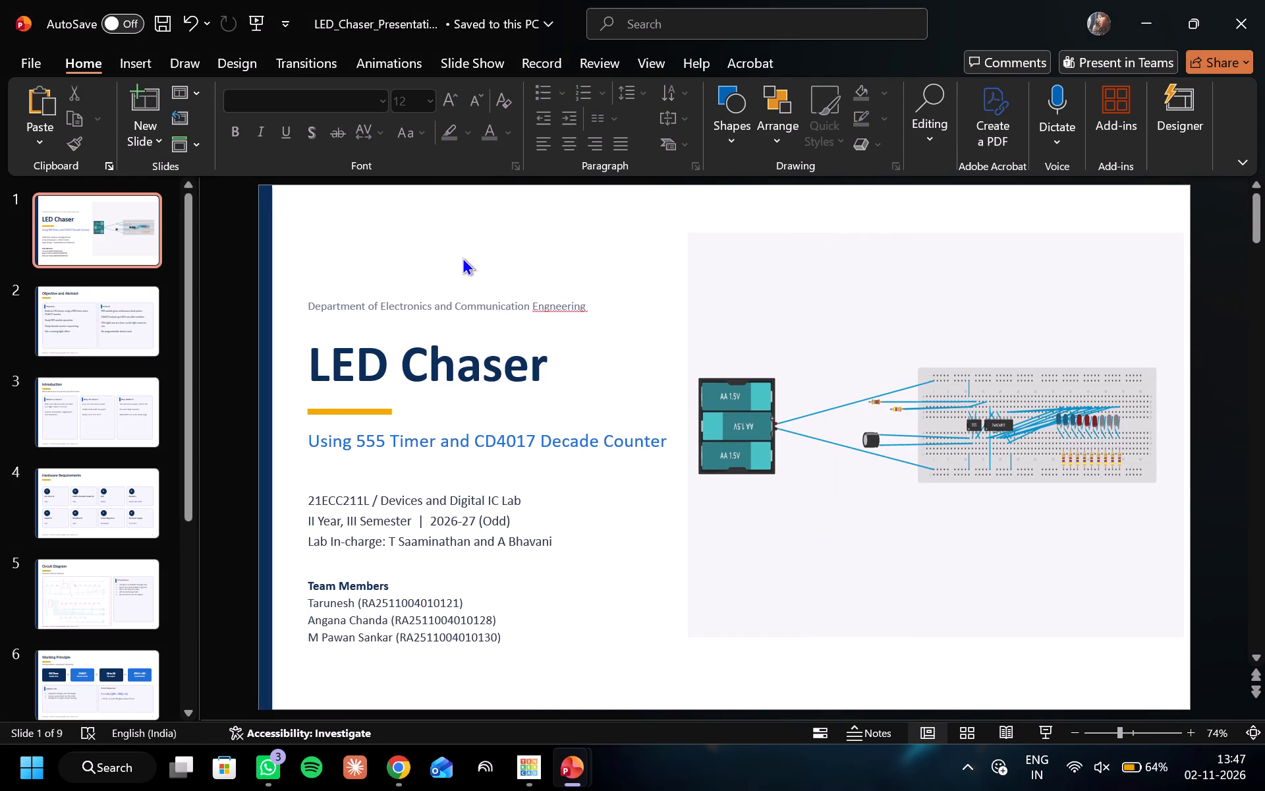
key("ctrl+v")
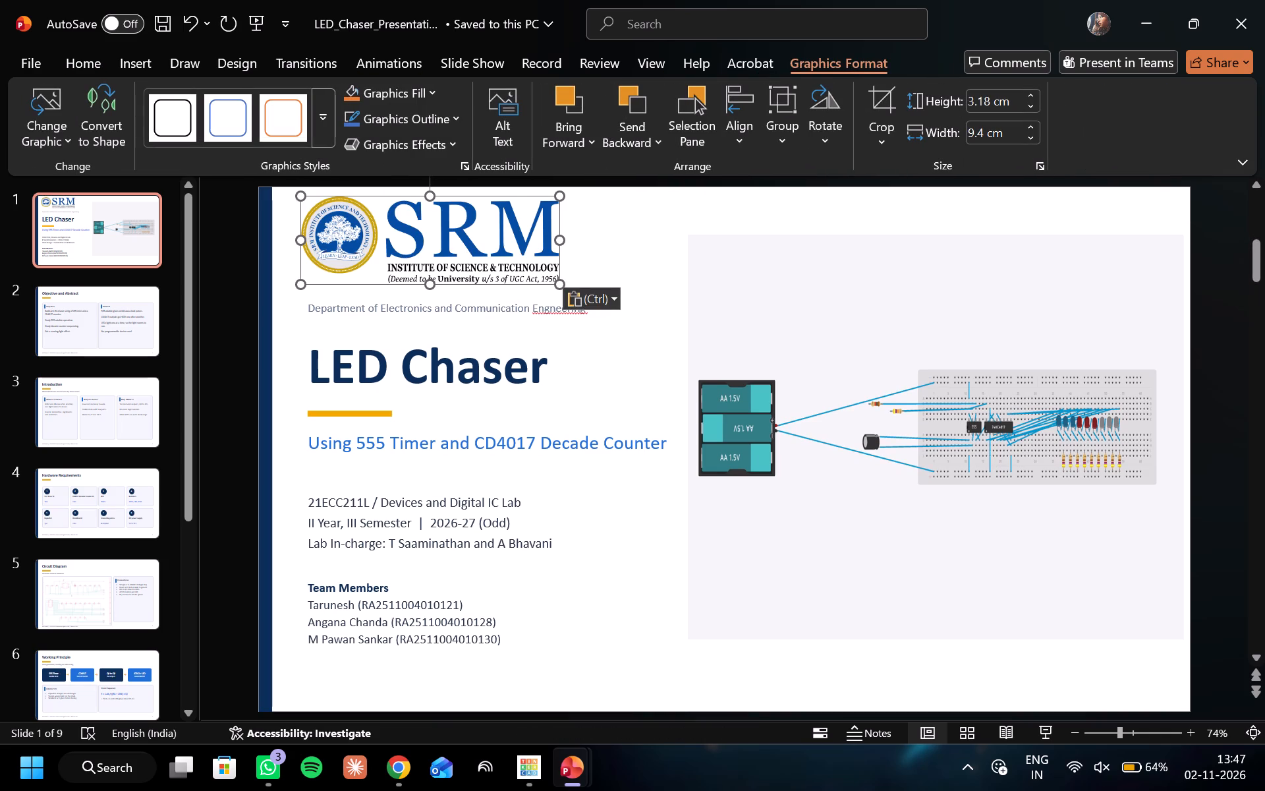
left_click_drag(470, 249, 472, 261)
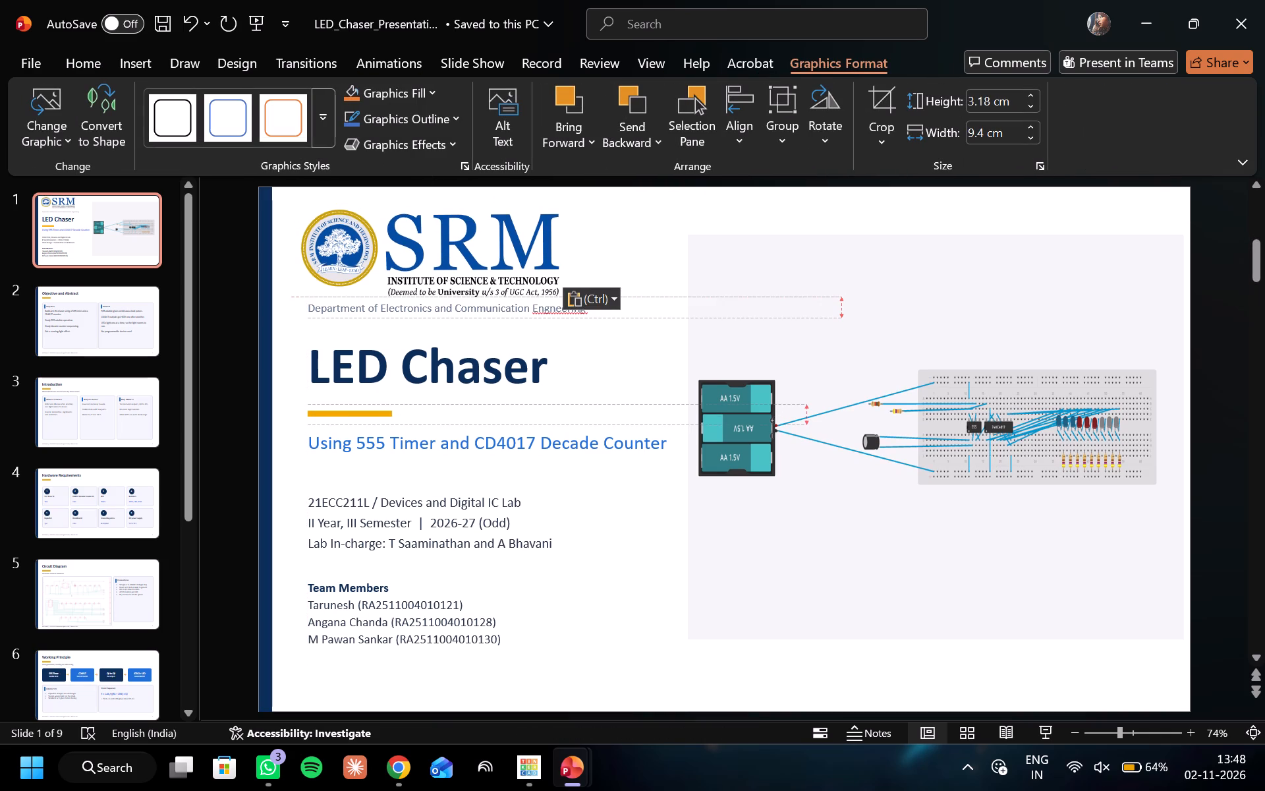
left_click_drag(472, 261, 479, 256)
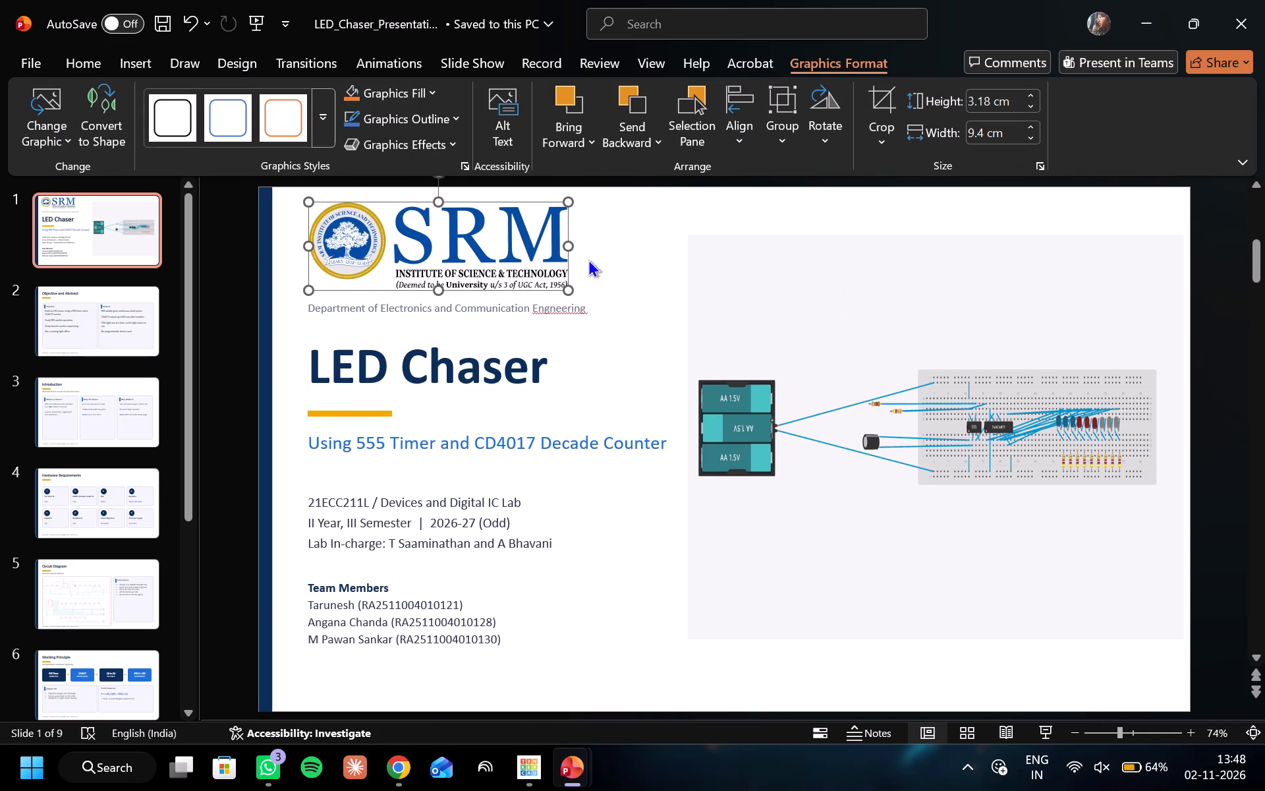
left_click(167, 15)
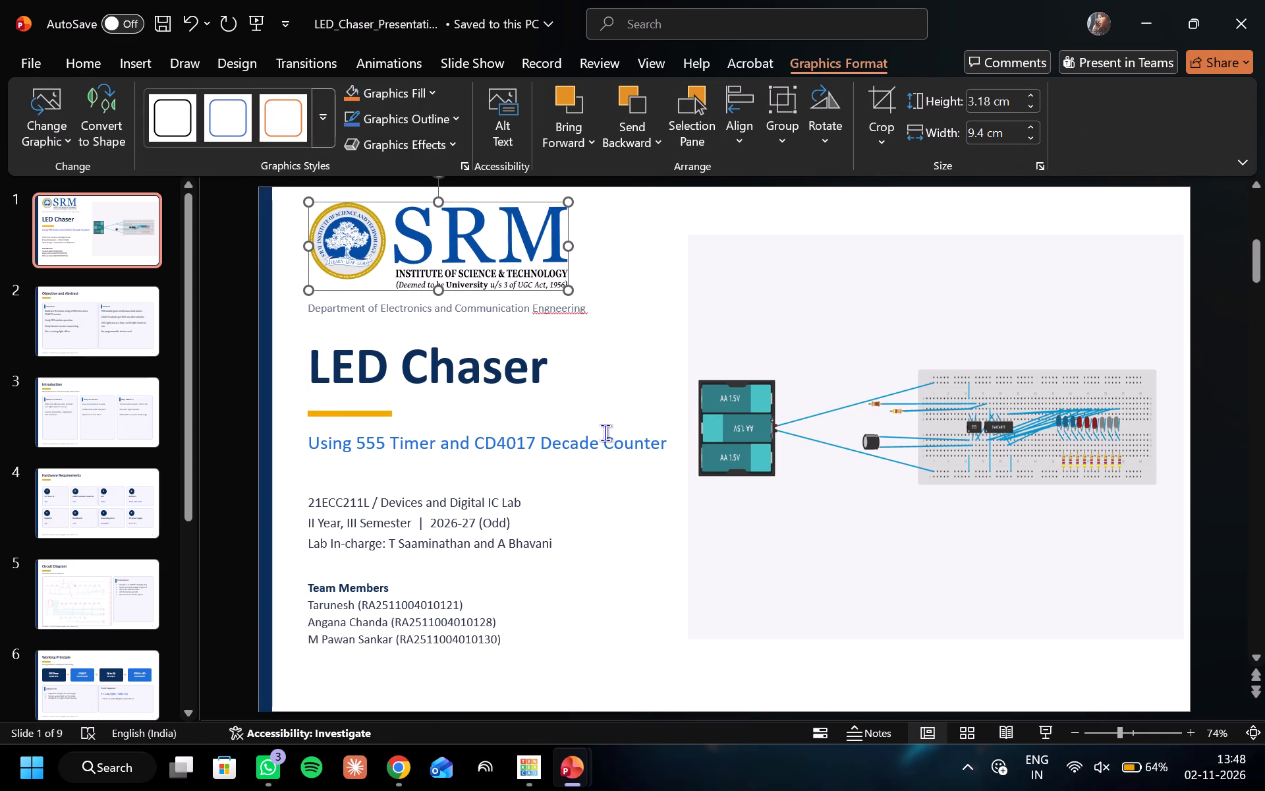
Correct the misspelled last word of the department line to "Engineering".
left_click(604, 357)
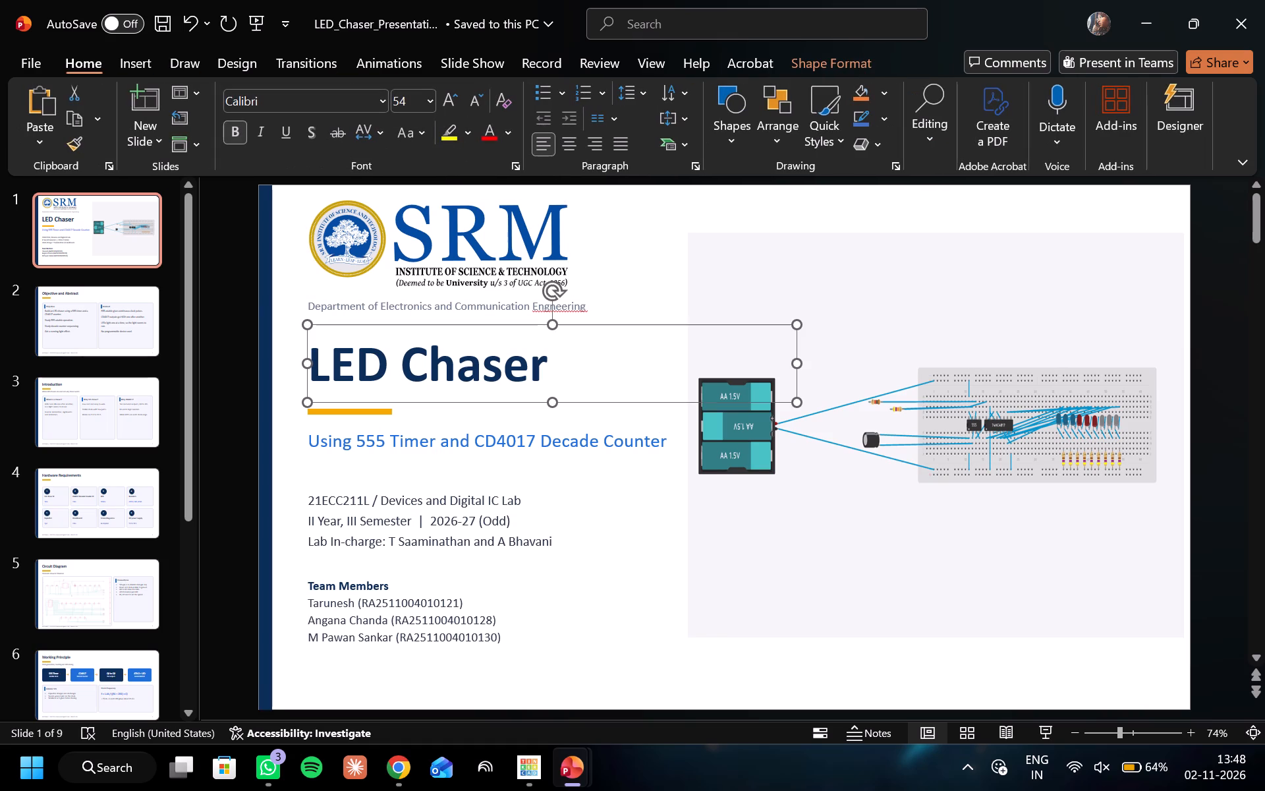
left_click(557, 308)
right_click(557, 308)
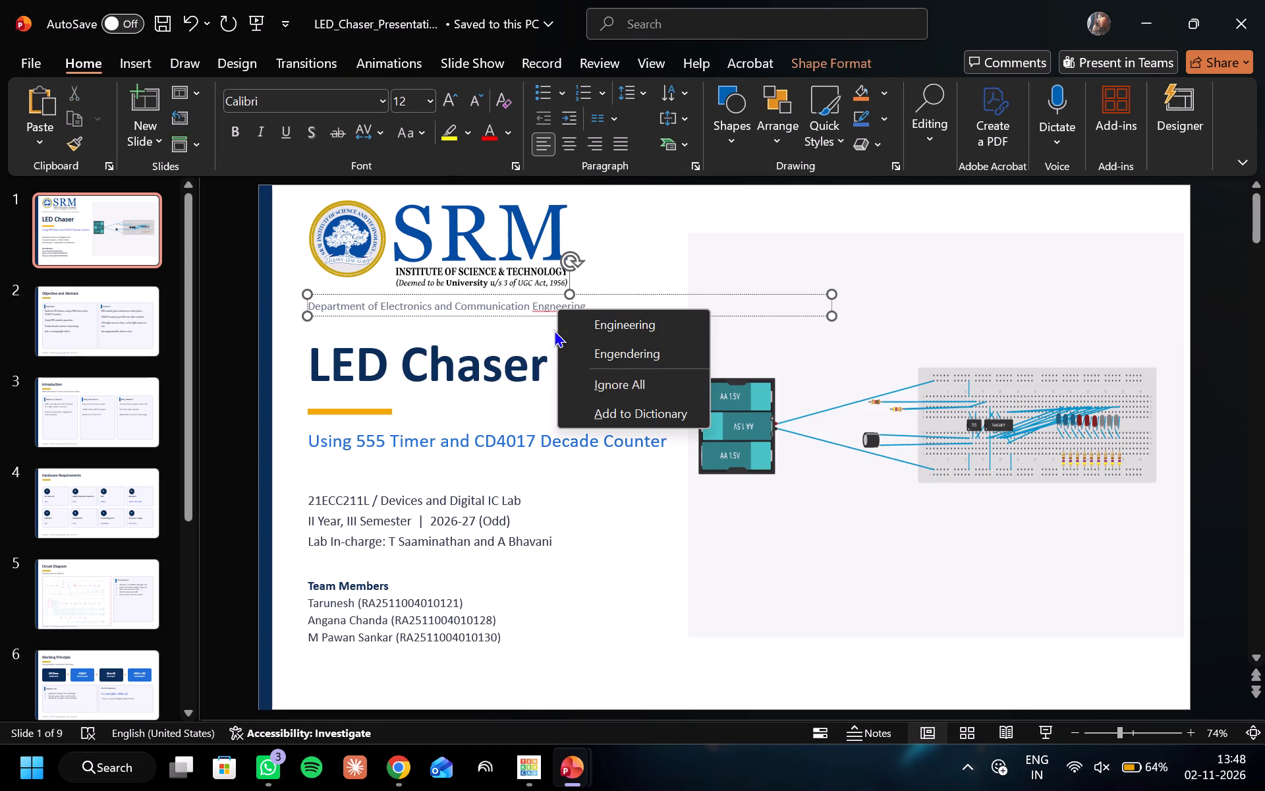
left_click(587, 330)
Check the Traffic Signal title slide for comparison, and look through the LED Chaser slides up to Conclusion and Applications.
key("alt+Tab")
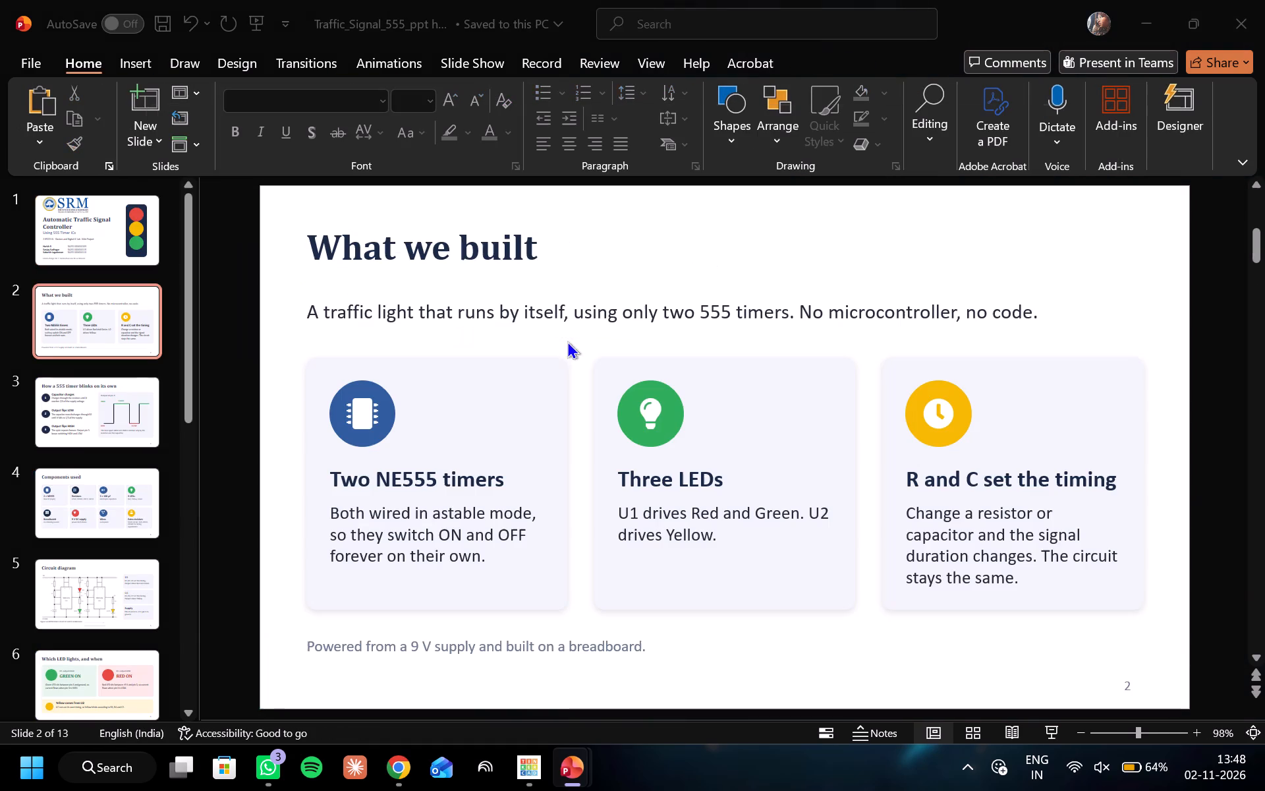
left_click(74, 252)
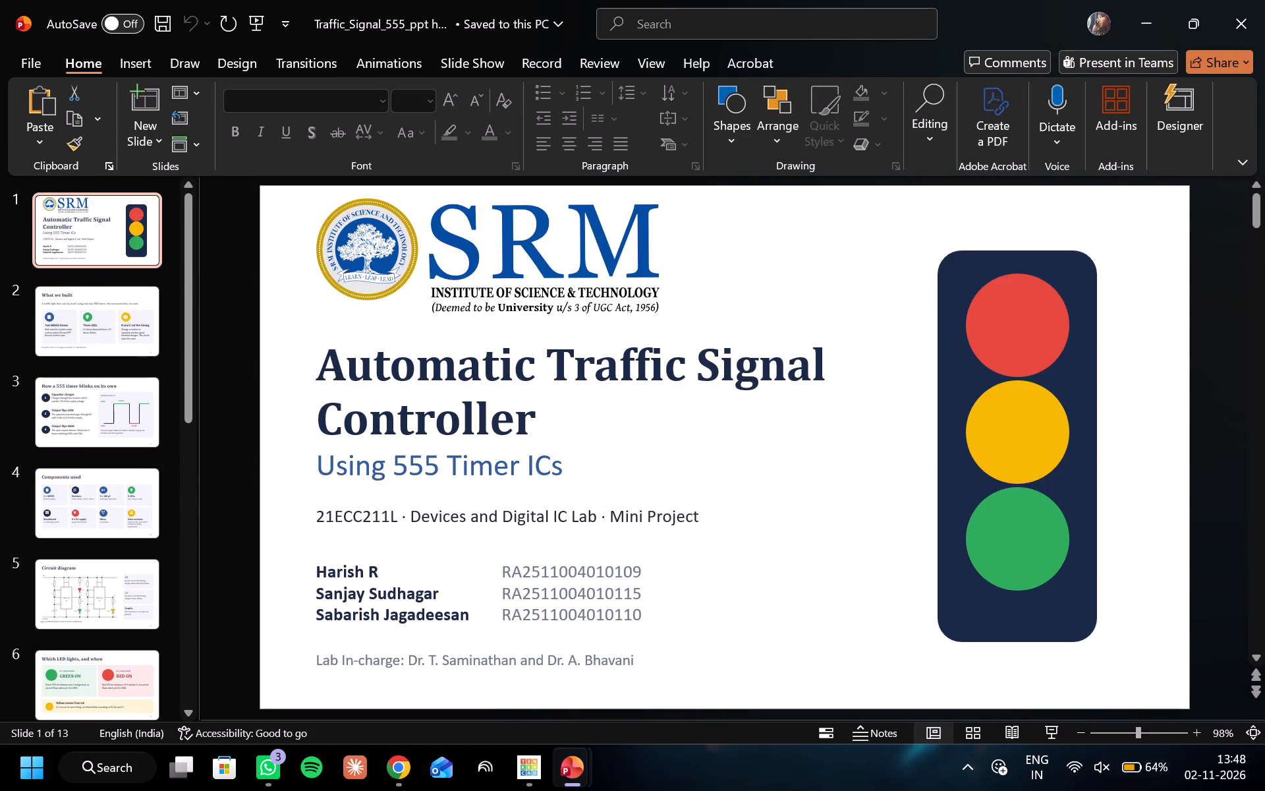
key("alt+Tab")
left_click(622, 372)
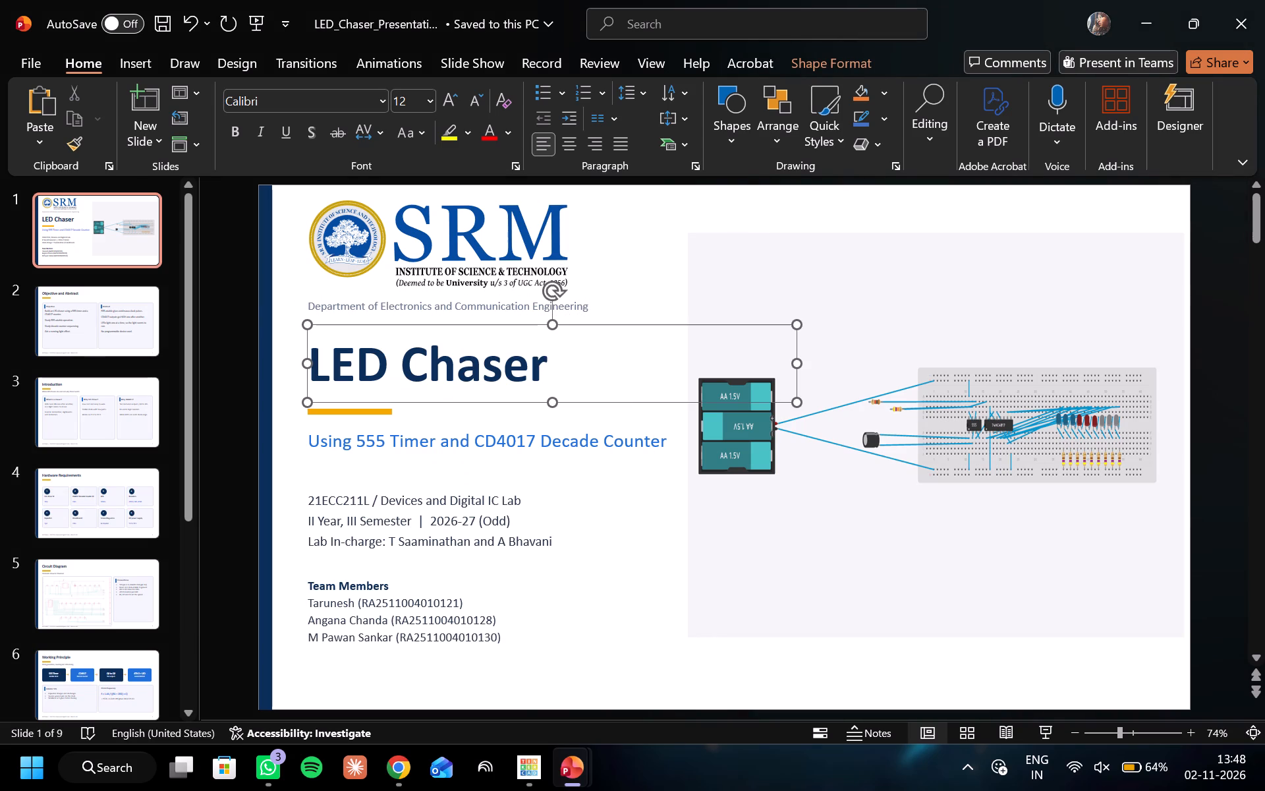
scroll(604, 521, "down", 3)
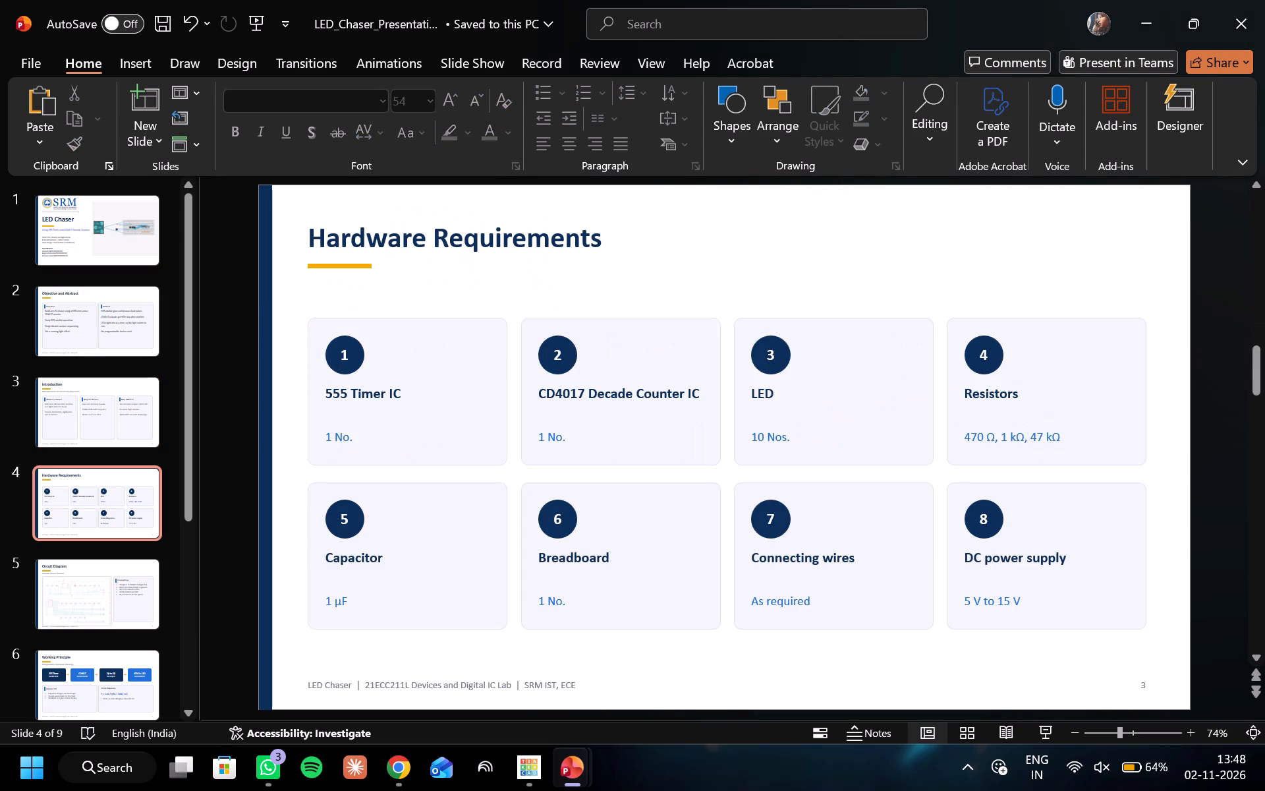
scroll(571, 450, "down", 2)
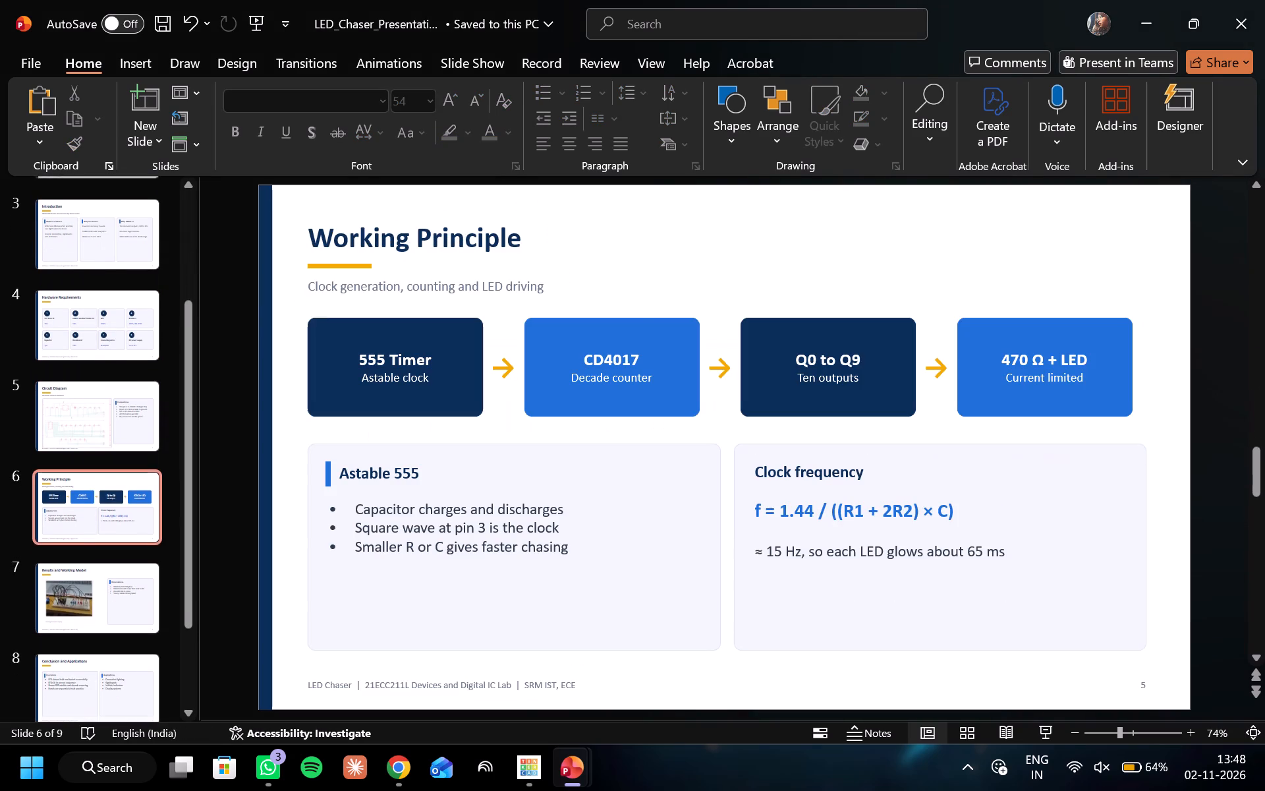
scroll(572, 454, "down", 2)
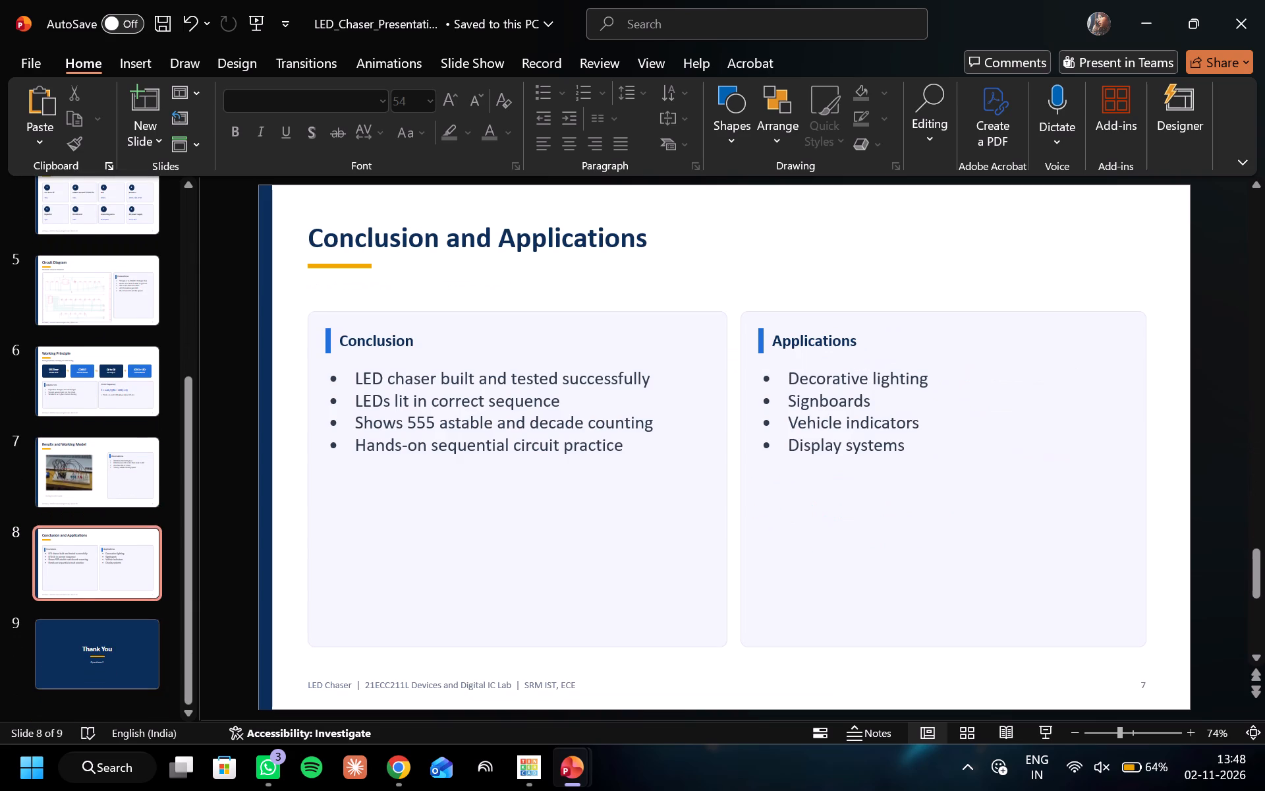
Delete the "Questions?" line below the heading on the Thank You slide.
scroll(572, 455, "down", 2)
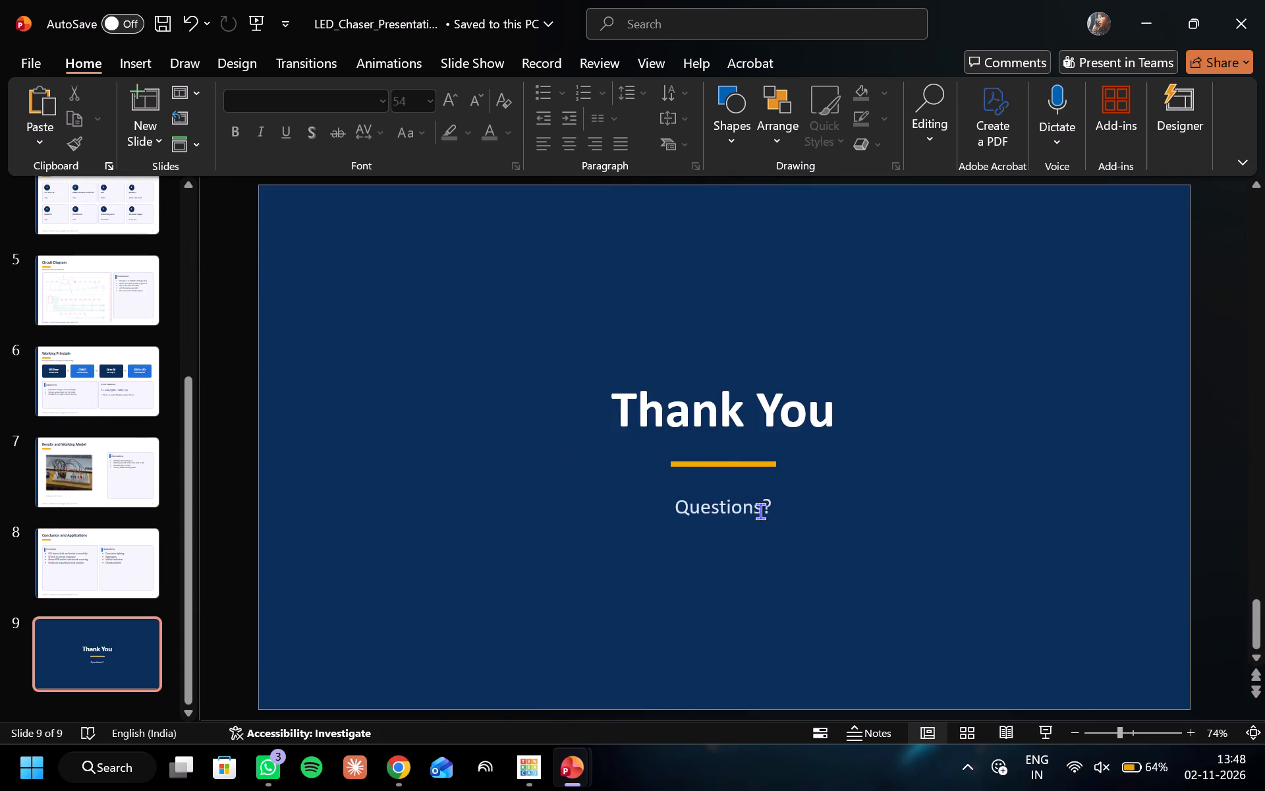
left_click(760, 512)
key("Delete")
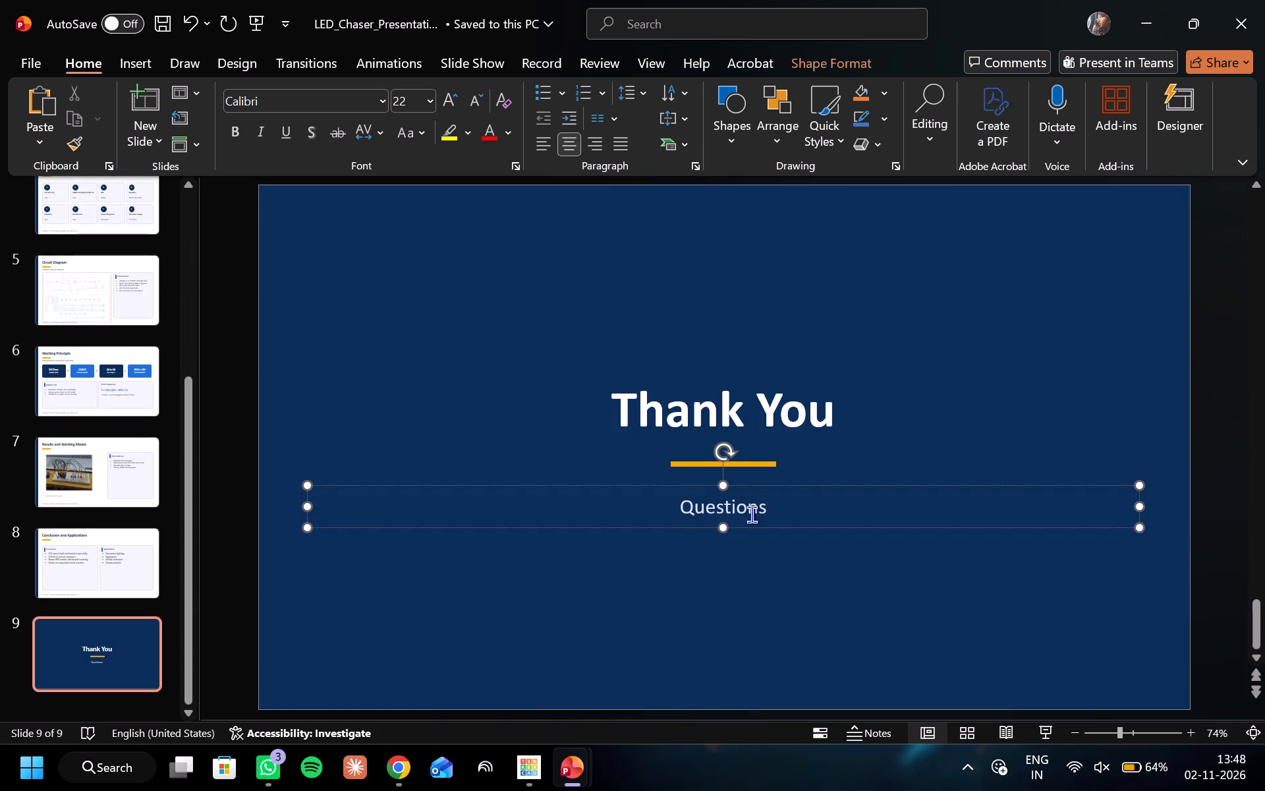
key("Delete")
key("Delete")
key("Delete")
key("Delete")
key("Delete")
key("Delete")
key("Delete")
key("Delete")
key("Delete")
key("Delete")
left_click_drag(773, 519, 740, 518)
key("Delete")
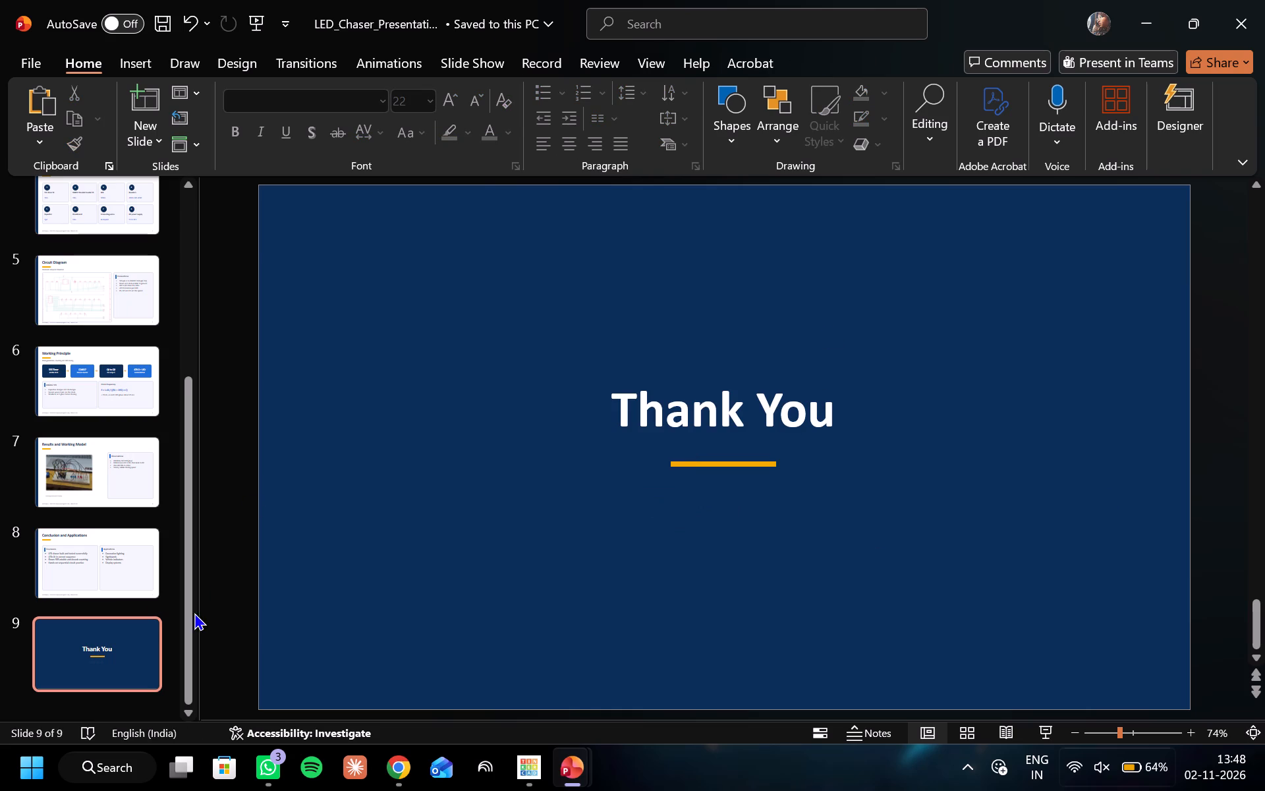
Review the LED Chaser slides in reverse order, from Conclusion and Applications back to the title slide.
left_click(117, 571)
left_click(94, 481)
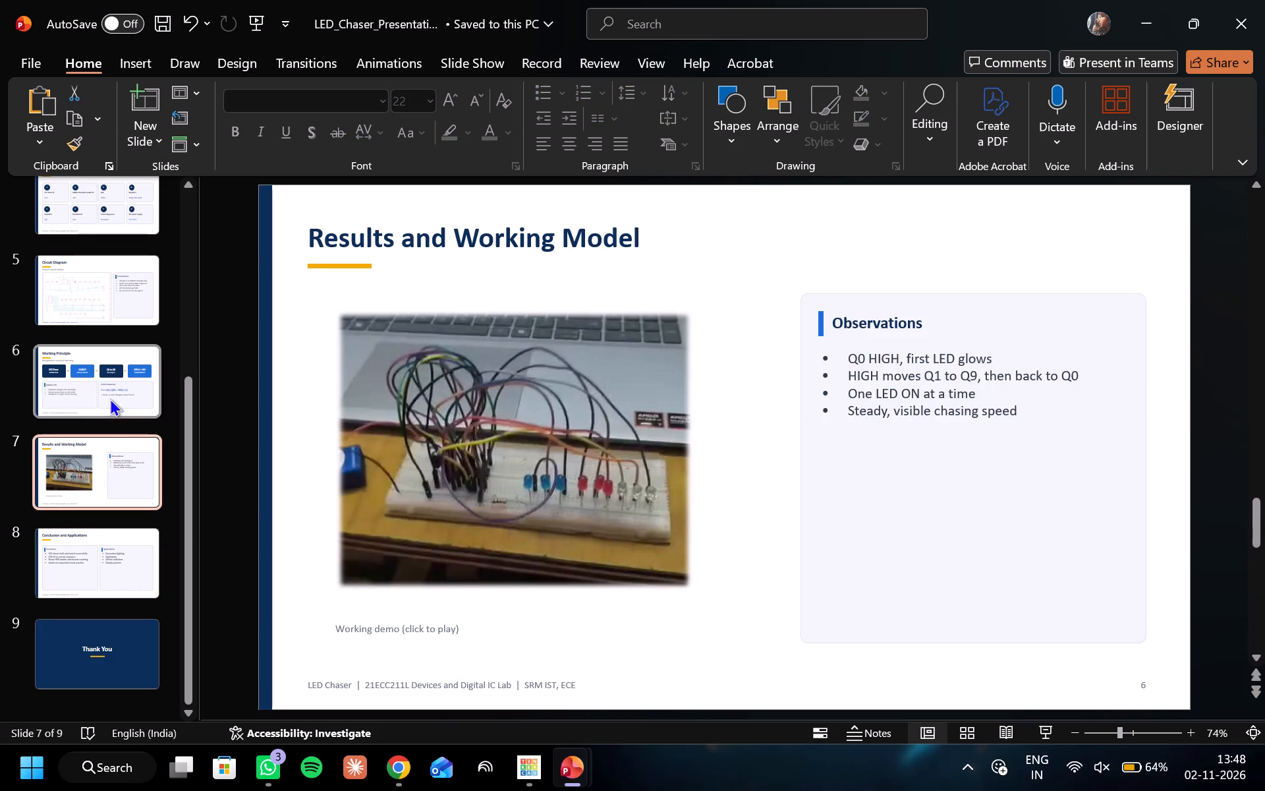
left_click(110, 398)
left_click(137, 281)
scroll(115, 385, "up", 1)
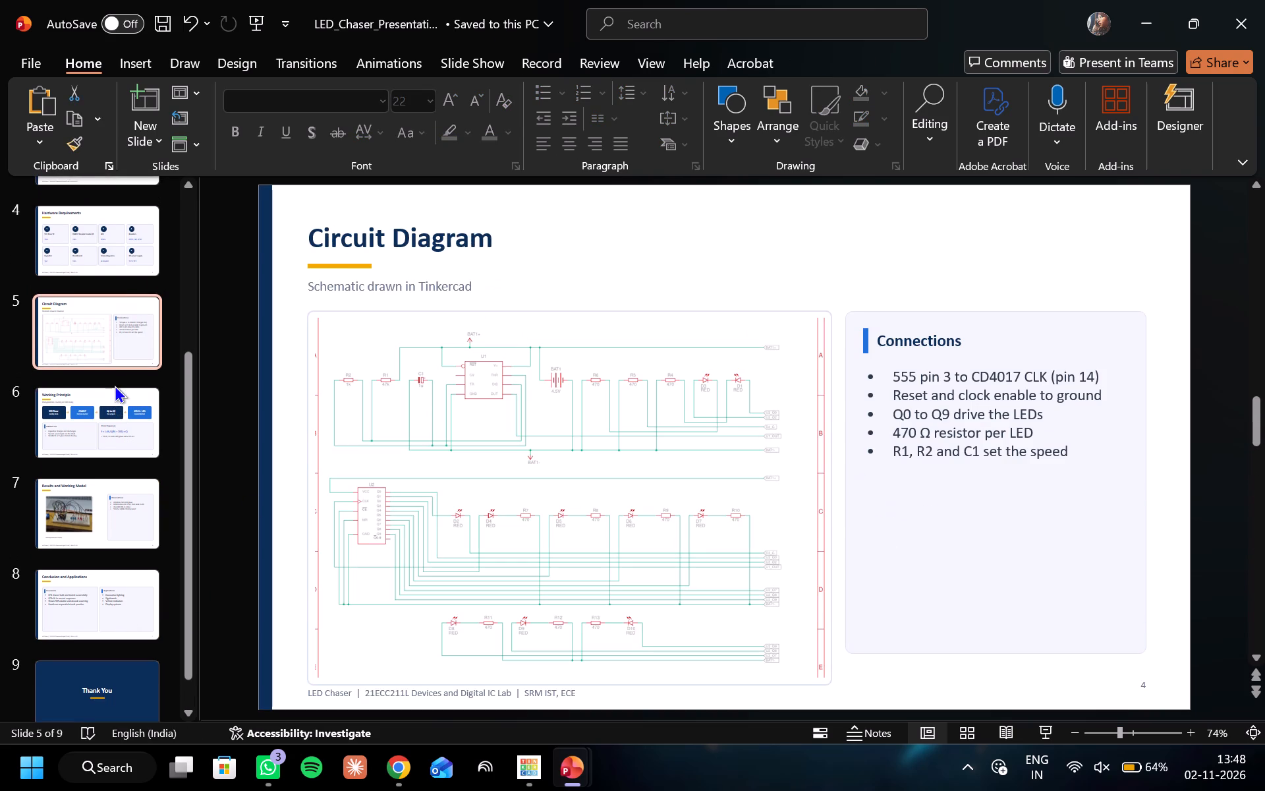
scroll(114, 386, "up", 2)
left_click(115, 315)
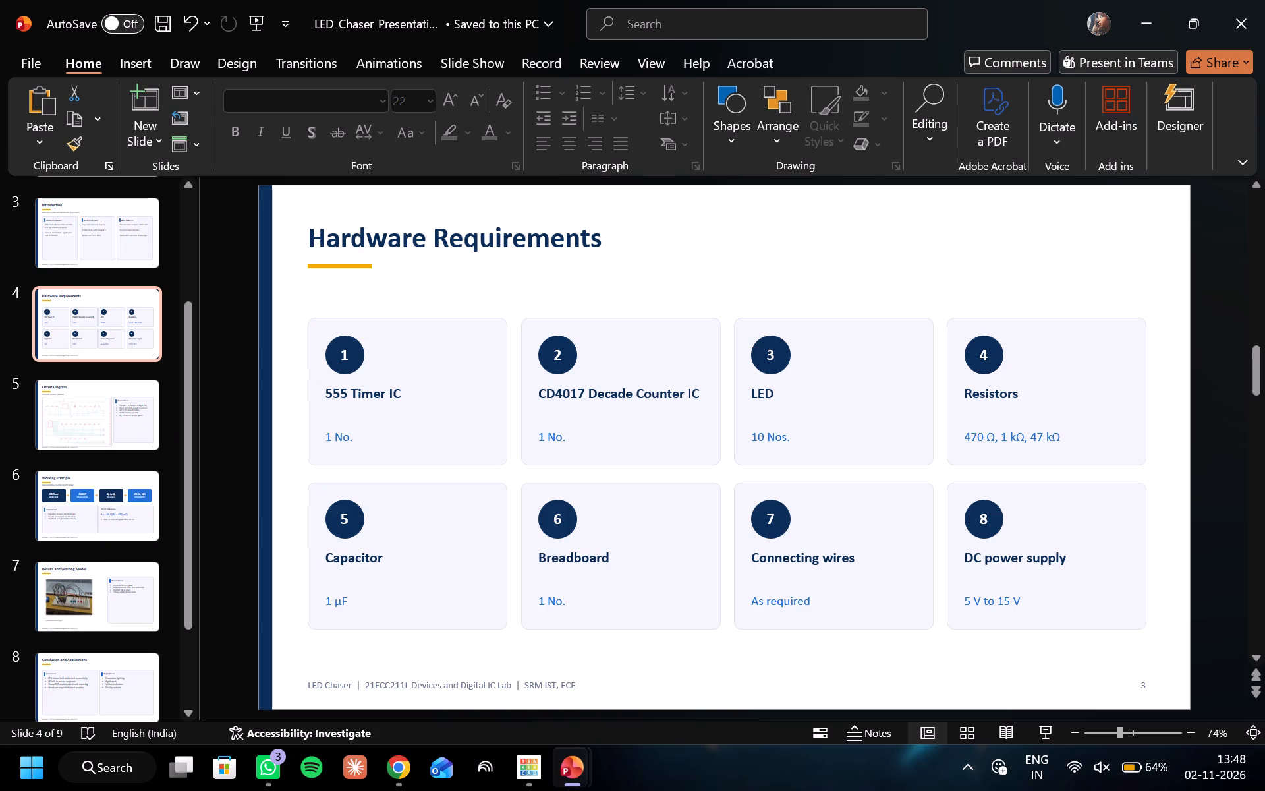
scroll(105, 490, "up", 2)
left_click(90, 342)
scroll(95, 403, "up", 3)
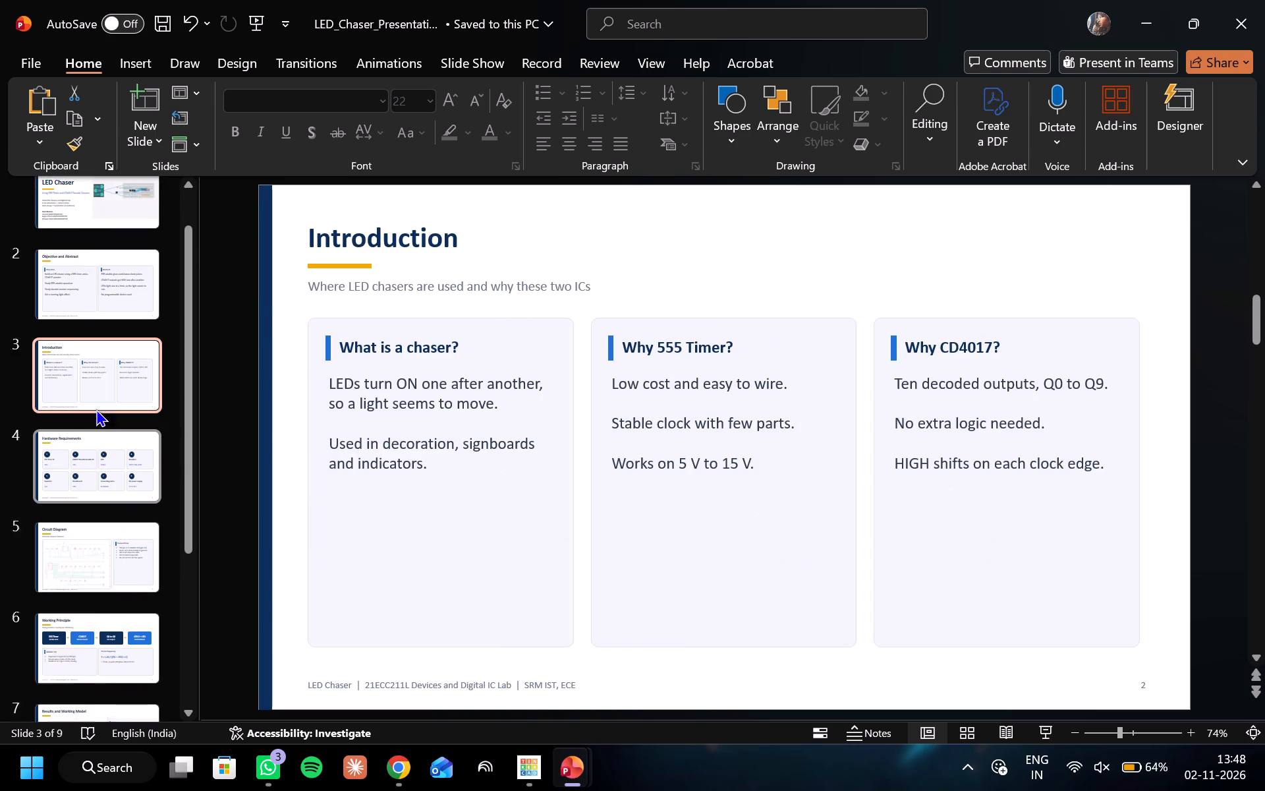
left_click(111, 336)
scroll(103, 407, "up", 3)
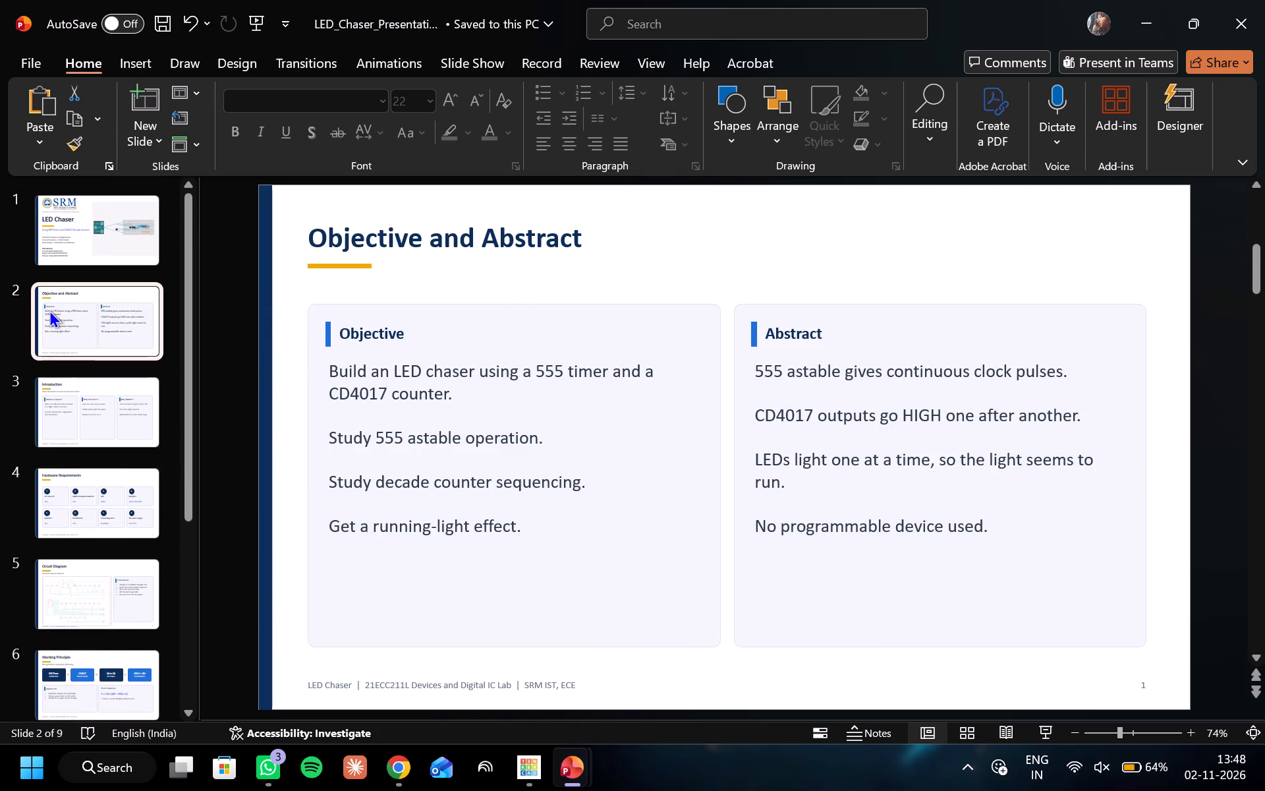
scroll(49, 310, "up", 5)
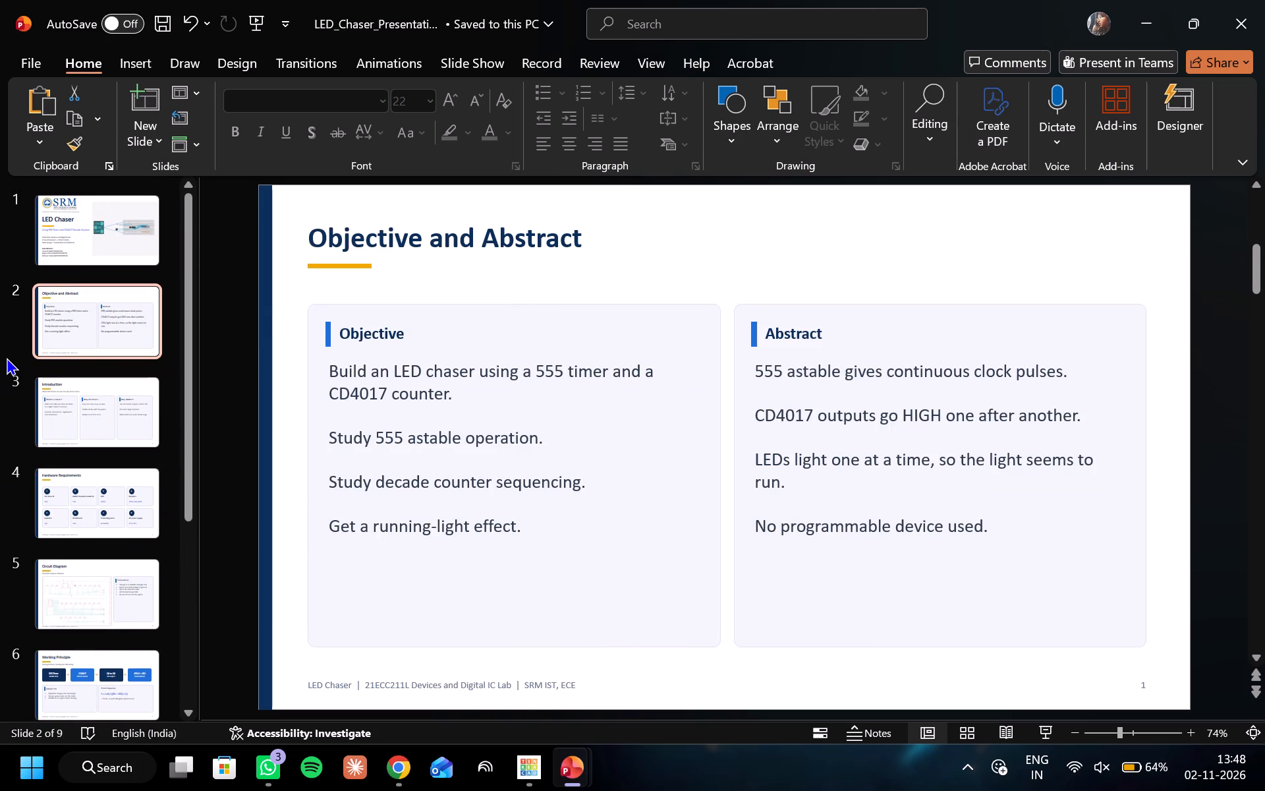
scroll(7, 357, "up", 4)
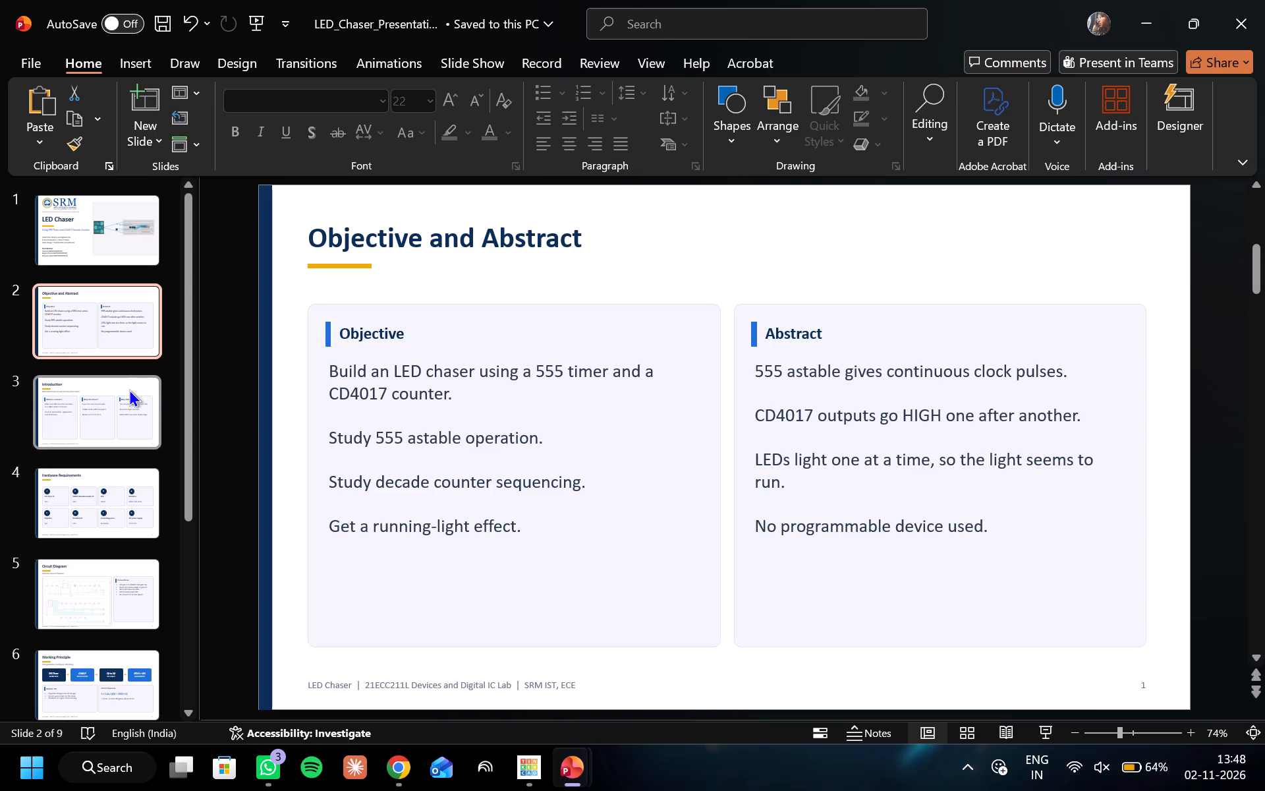
left_click(129, 389)
left_click(115, 241)
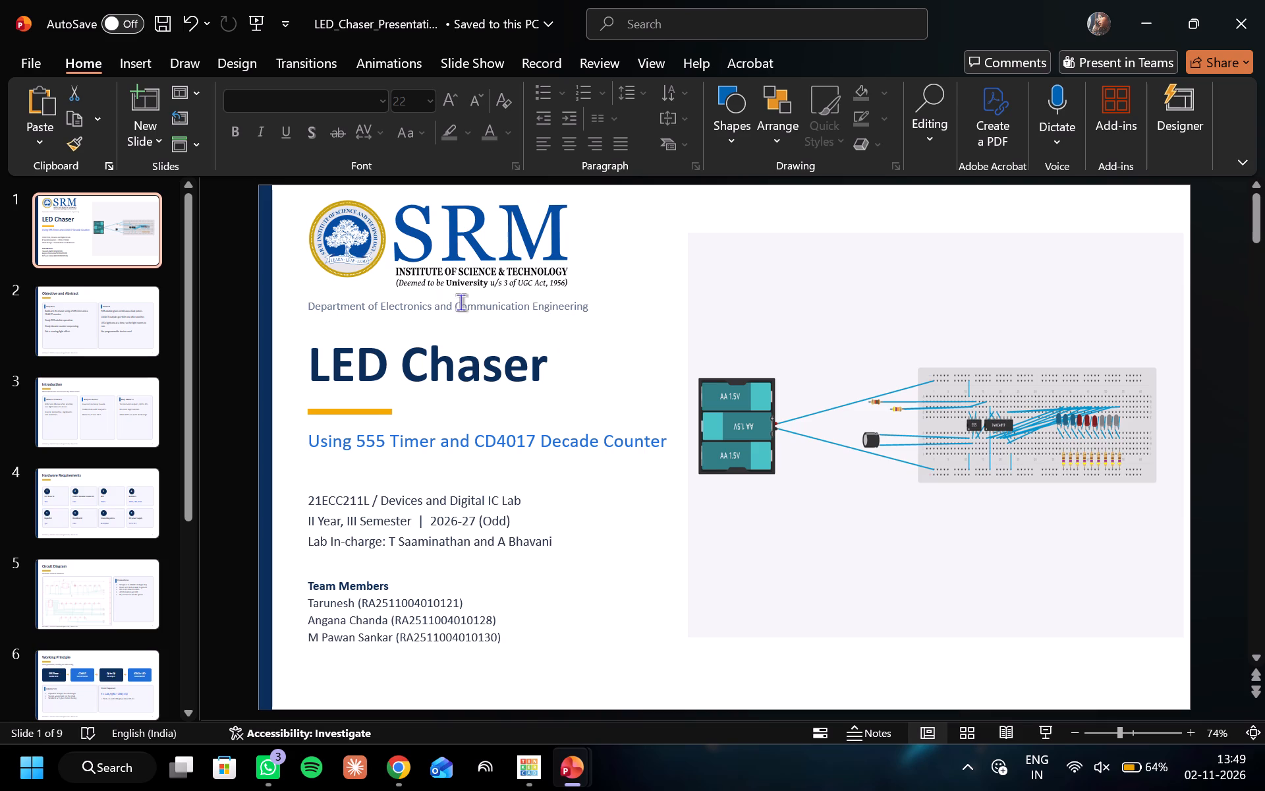
Review the slides forward from the title, checking Hardware Requirements, Circuit Diagram and the demo video on Results and Working Model.
scroll(334, 339, "down", 3)
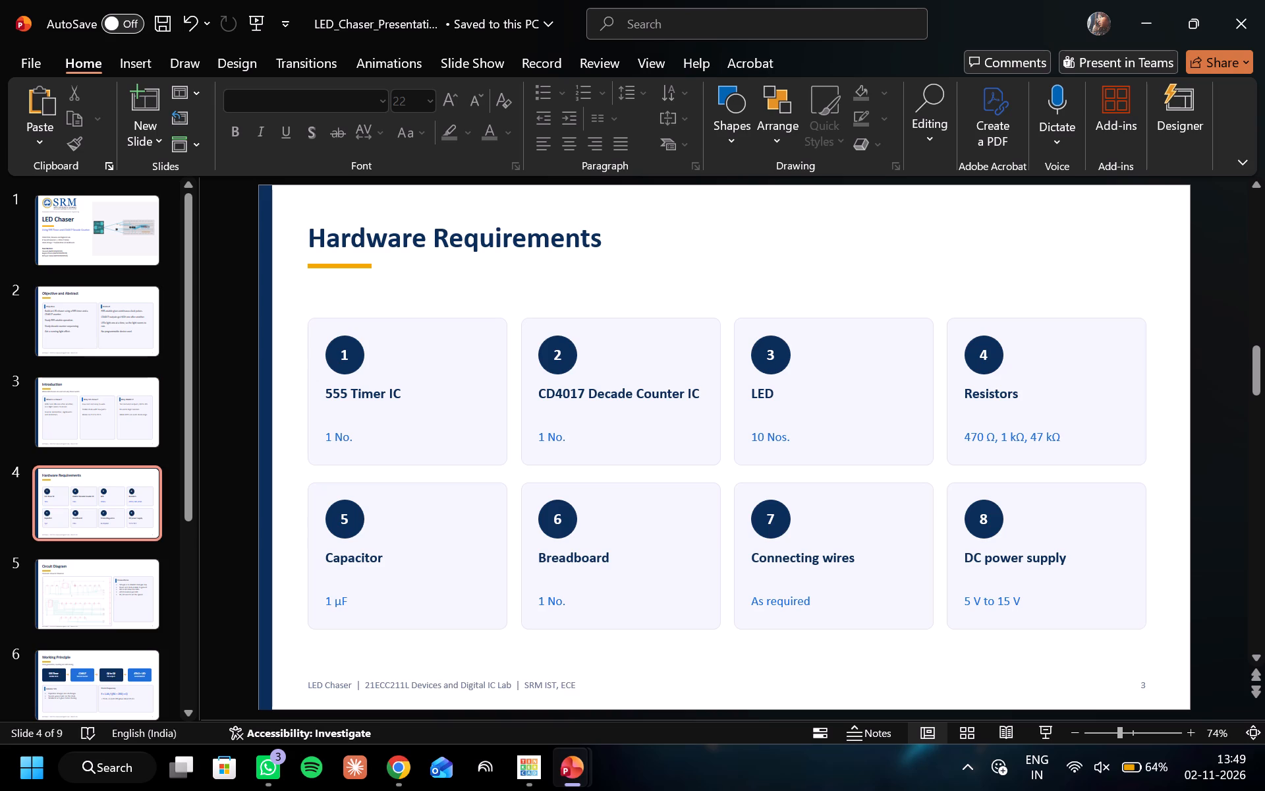
scroll(493, 428, "up", 1)
scroll(493, 428, "down", 2)
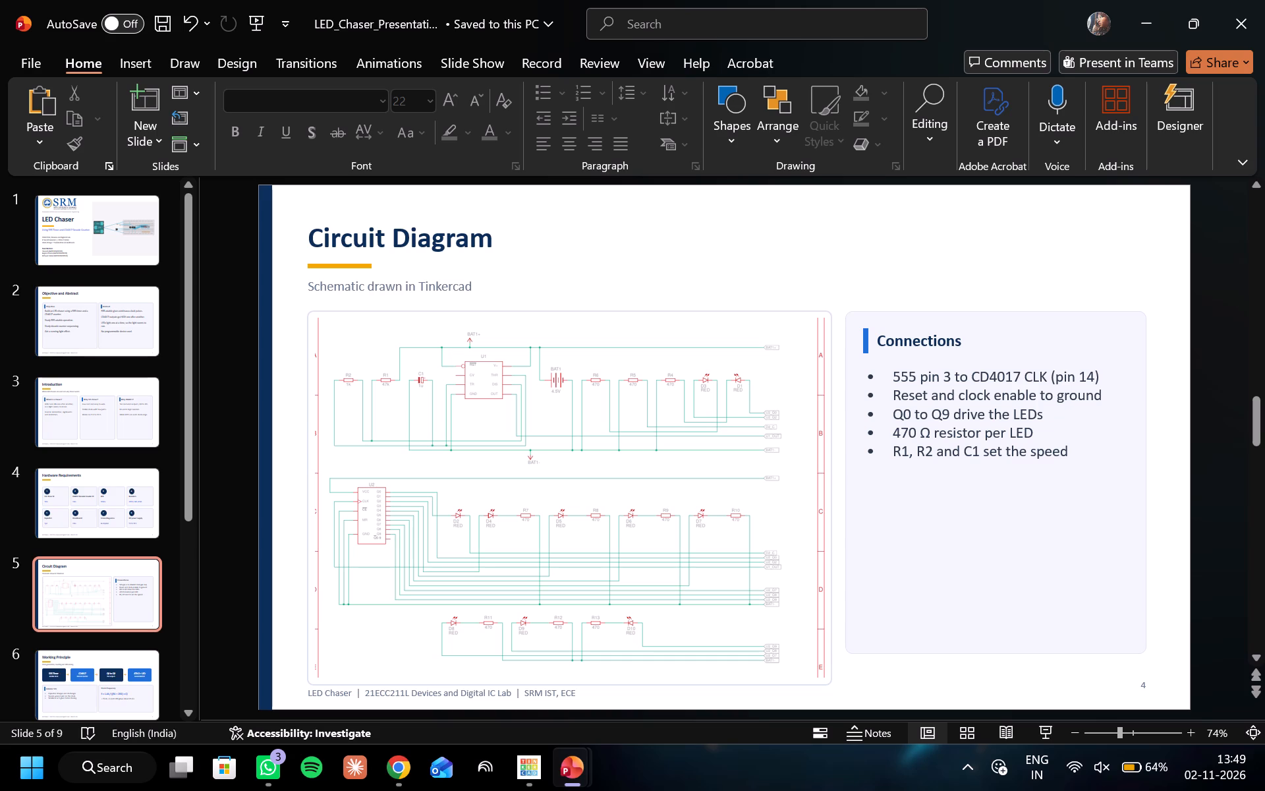
scroll(508, 271, "down", 2)
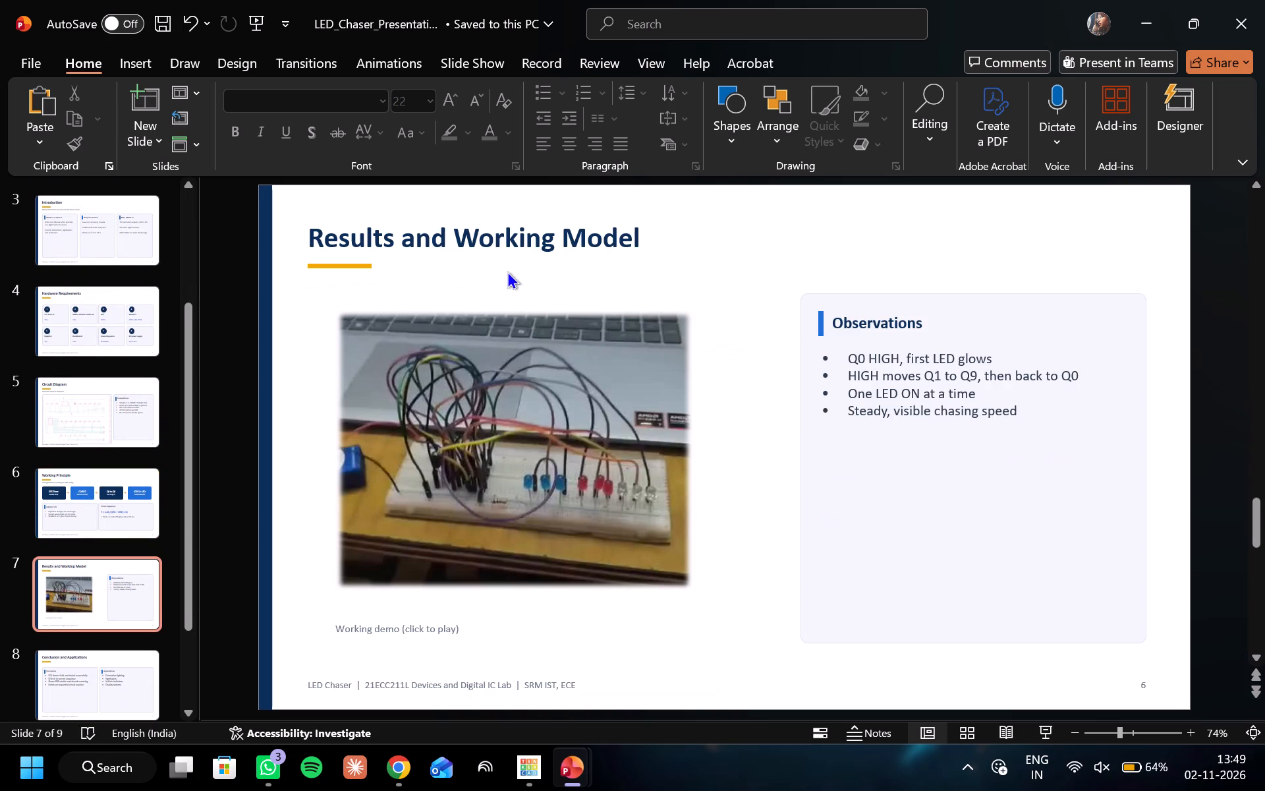
scroll(507, 275, "down", 1)
scroll(507, 275, "up", 1)
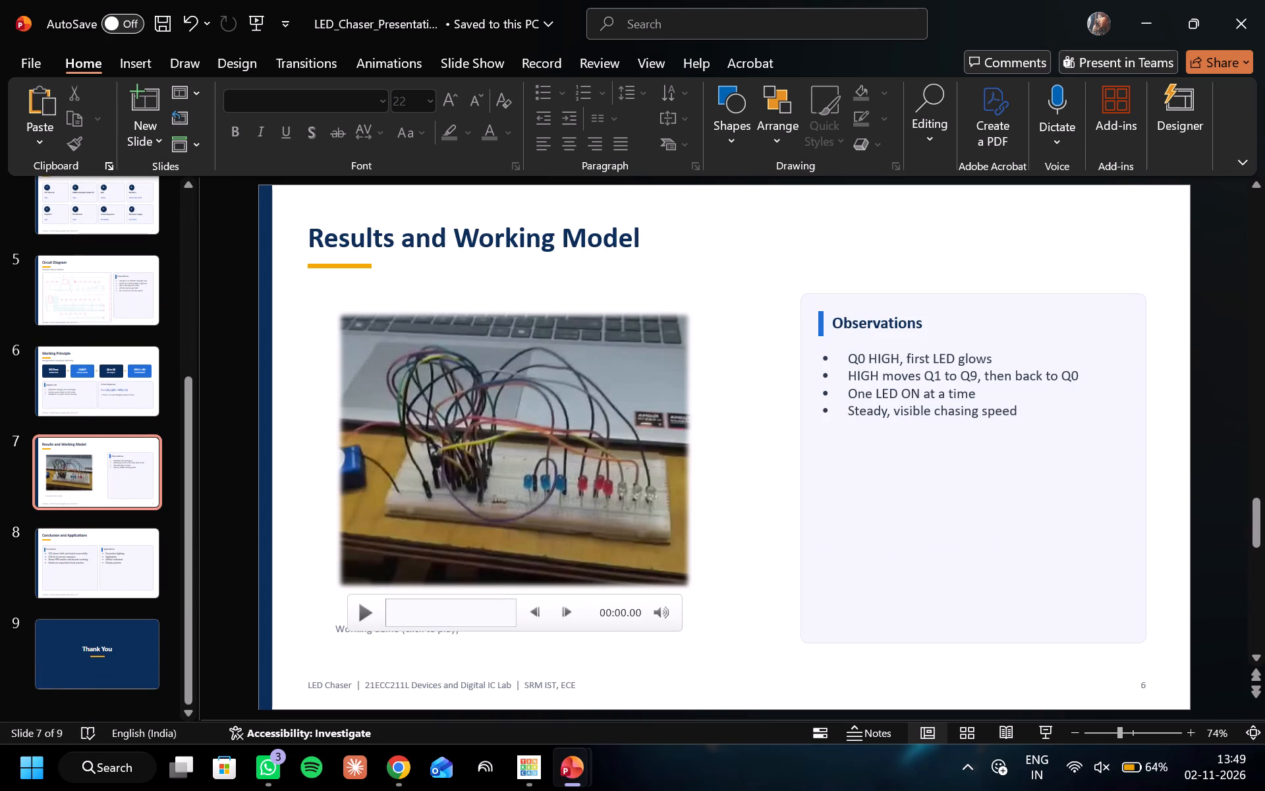
left_click(478, 428)
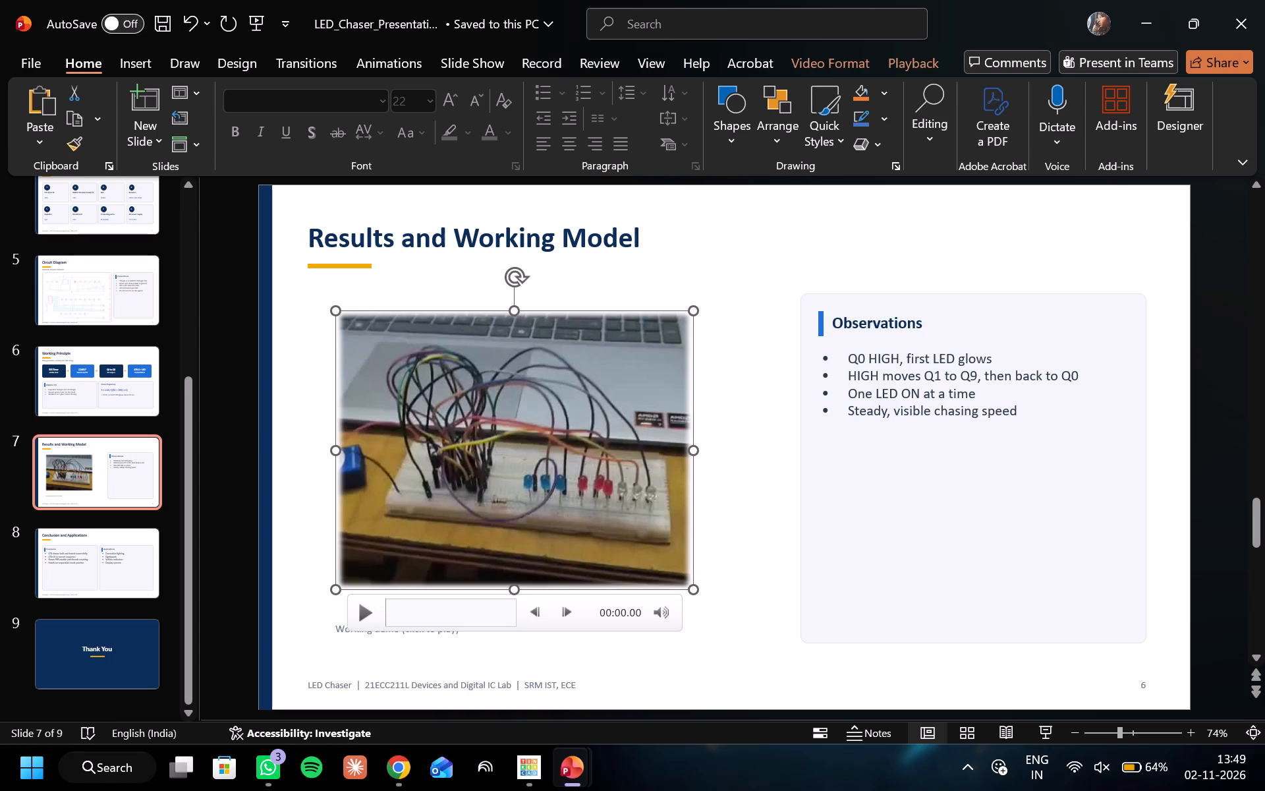
Go on to the Conclusion and Applications slide, save the LED Chaser presentation and close it.
left_click(746, 633)
scroll(774, 521, "down", 1)
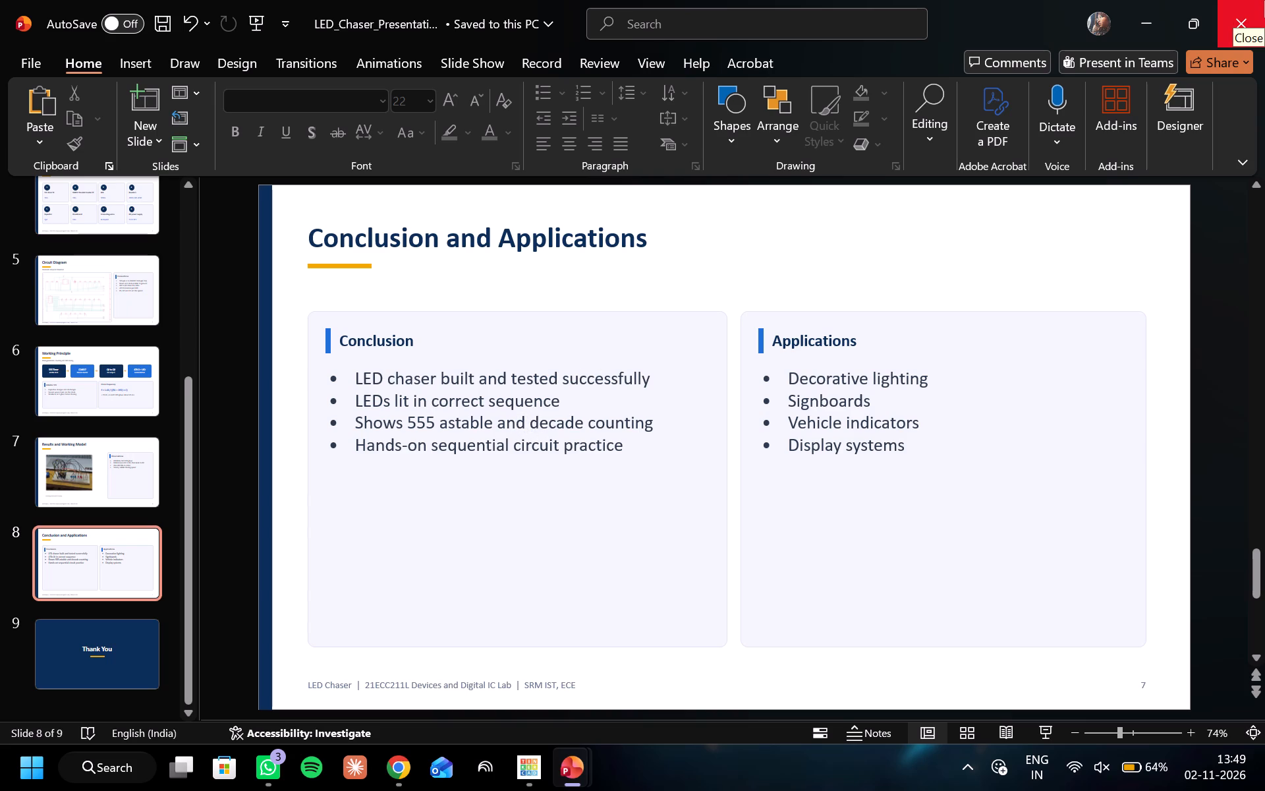
left_click(154, 26)
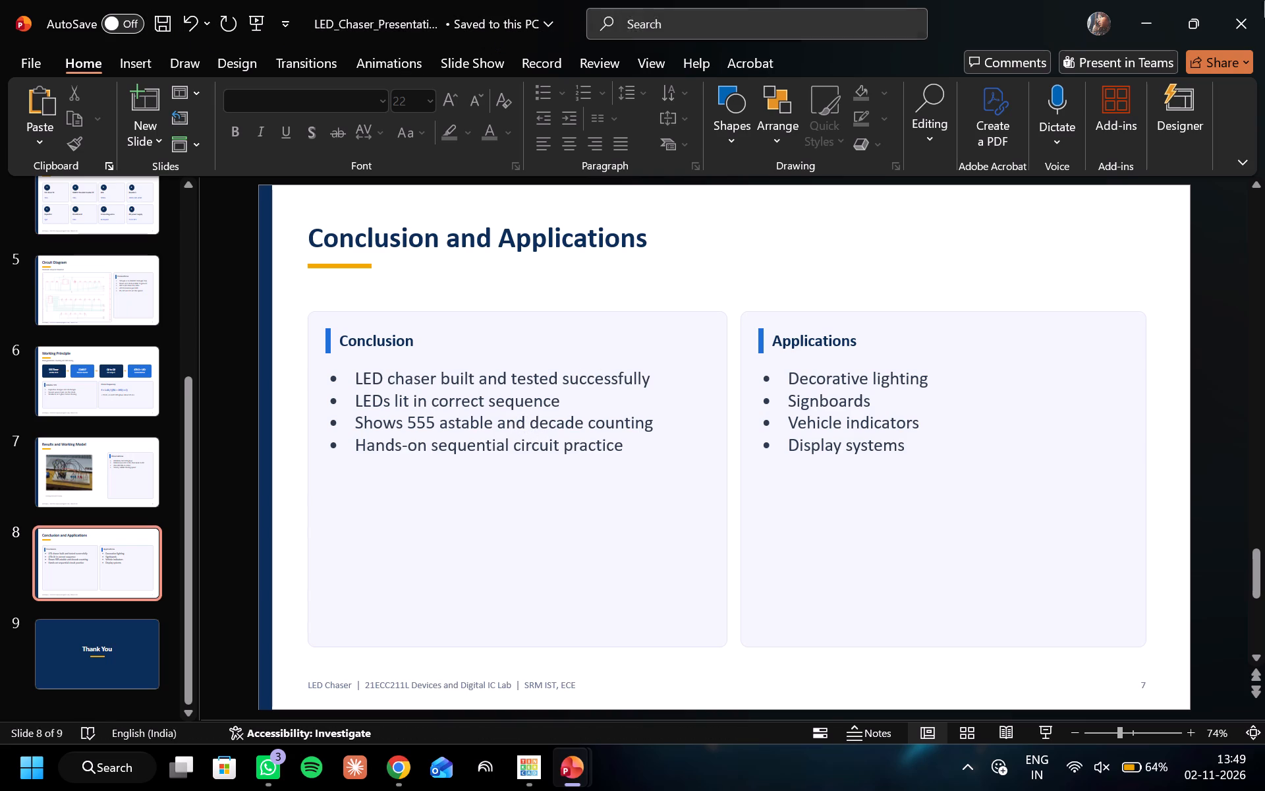